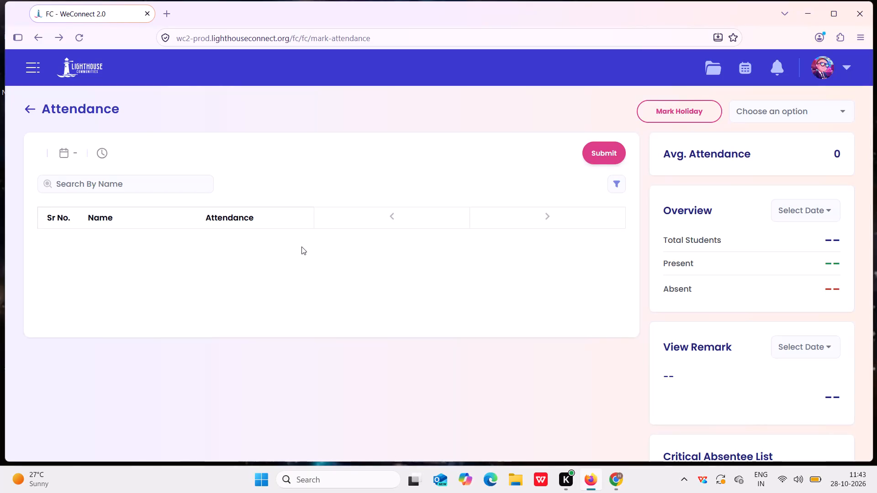
Go to the dashboard's batches and open the attendance sheet of the ongoing batch PASk-DMB-ROM-10 2026-001.
click(24, 65)
click(41, 122)
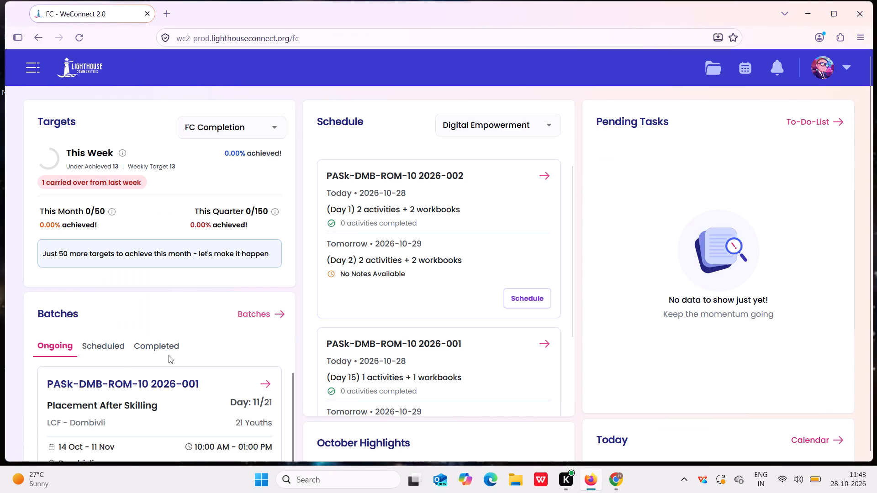
scroll(391, 220, down, 3)
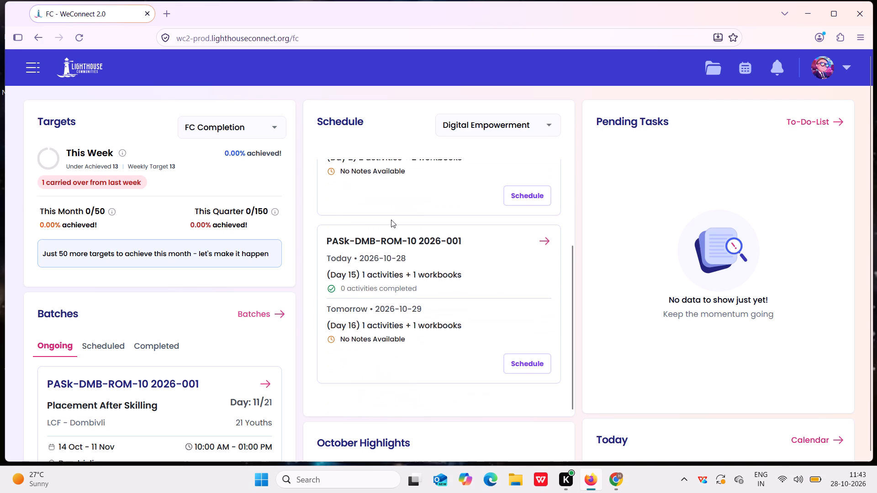
click(281, 315)
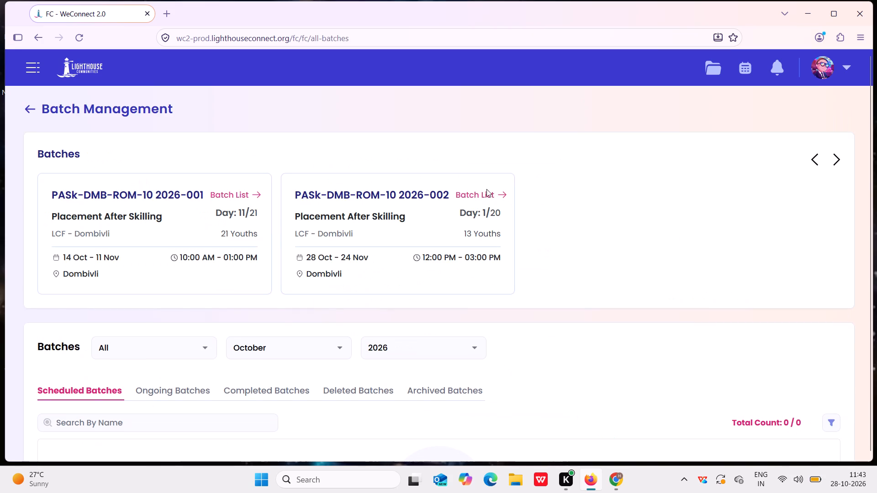
click(258, 198)
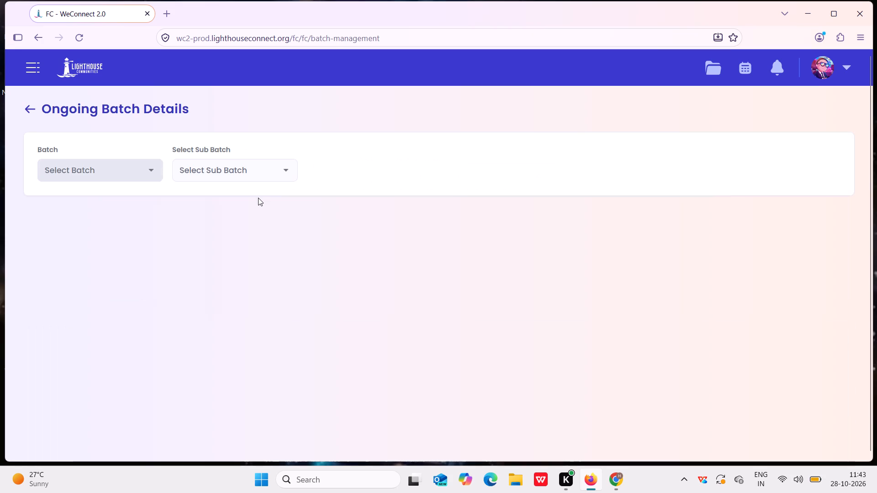
scroll(400, 243, down, 3)
scroll(400, 243, up, 6)
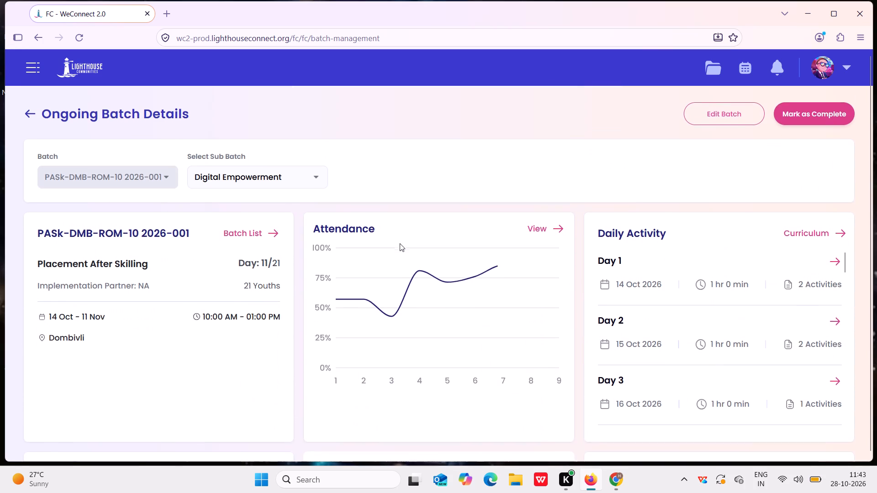
click(562, 226)
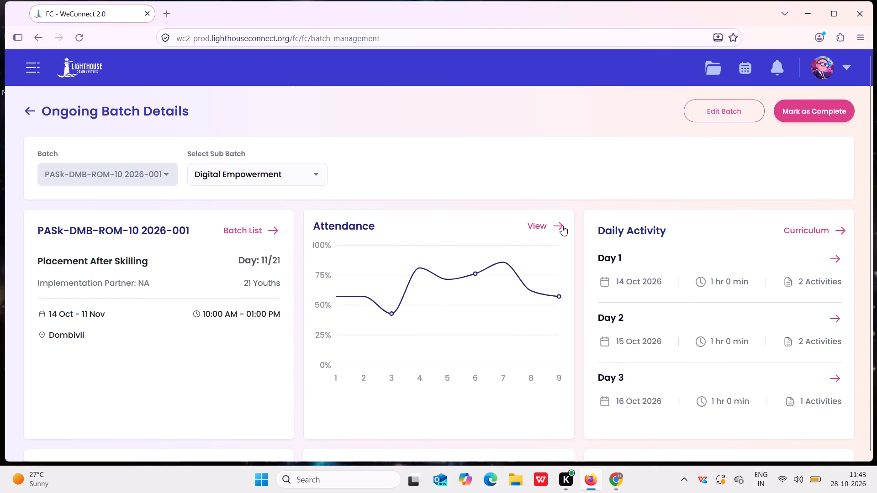
scroll(213, 293, down, 2)
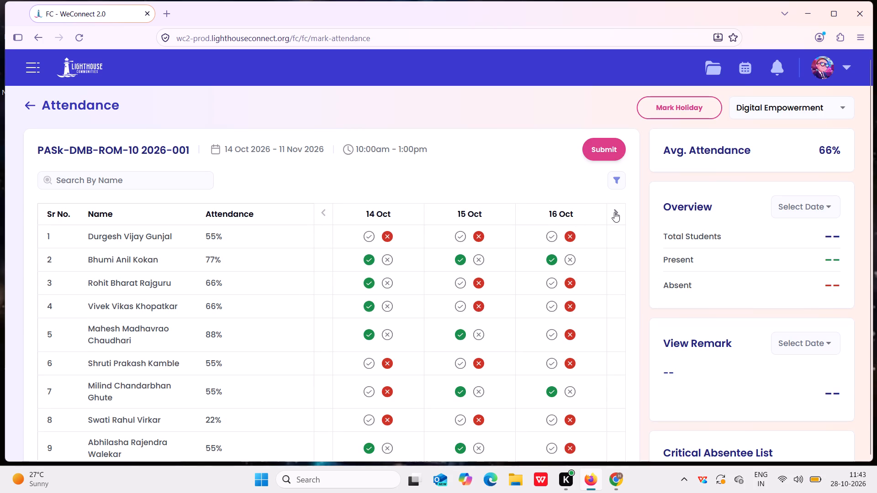
Mark the first two students in the batch's attendance table as present for 28 Oct.
click(615, 211)
click(615, 211)
click(615, 211)
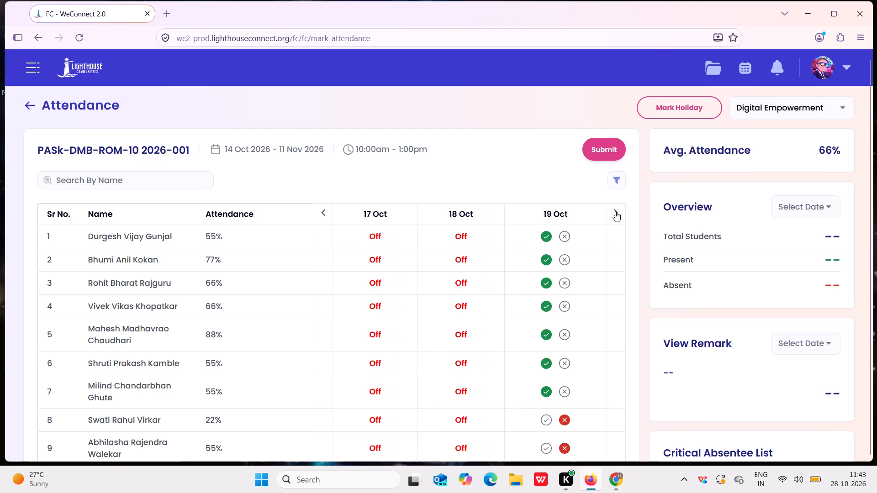
click(615, 211)
click(615, 211)
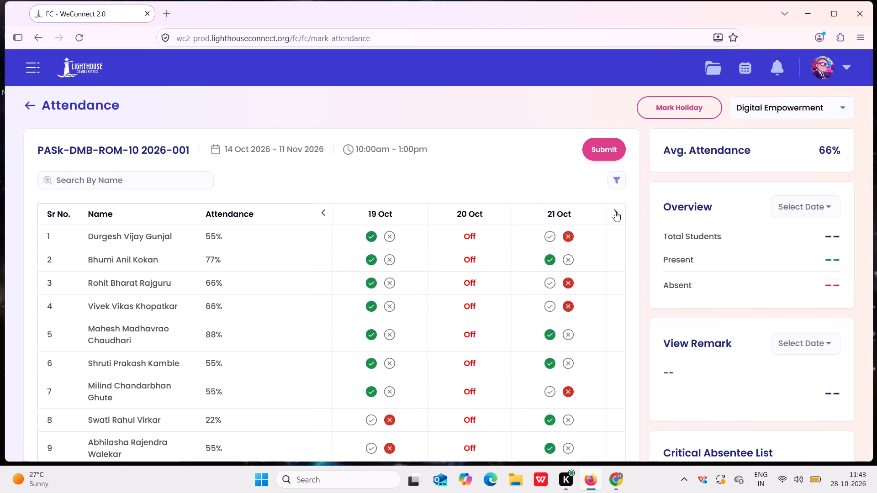
click(615, 211)
click(615, 211)
click(615, 211)
click(615, 211)
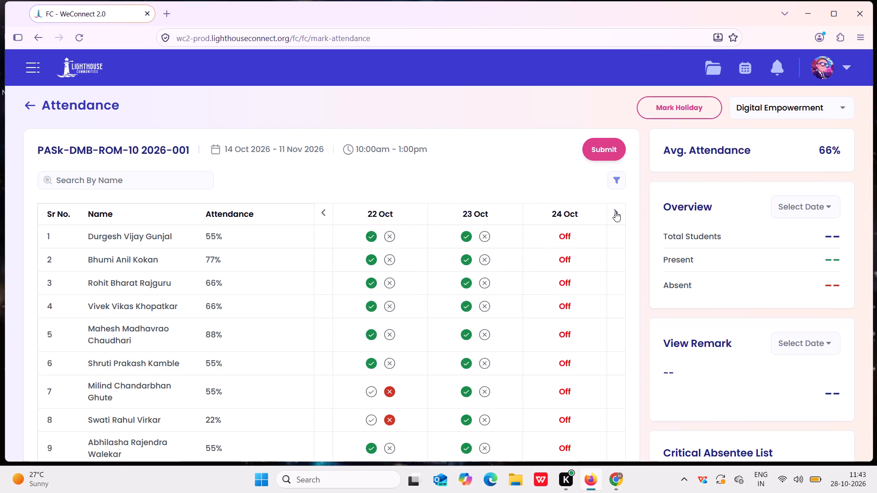
click(615, 211)
click(615, 211)
click(615, 211)
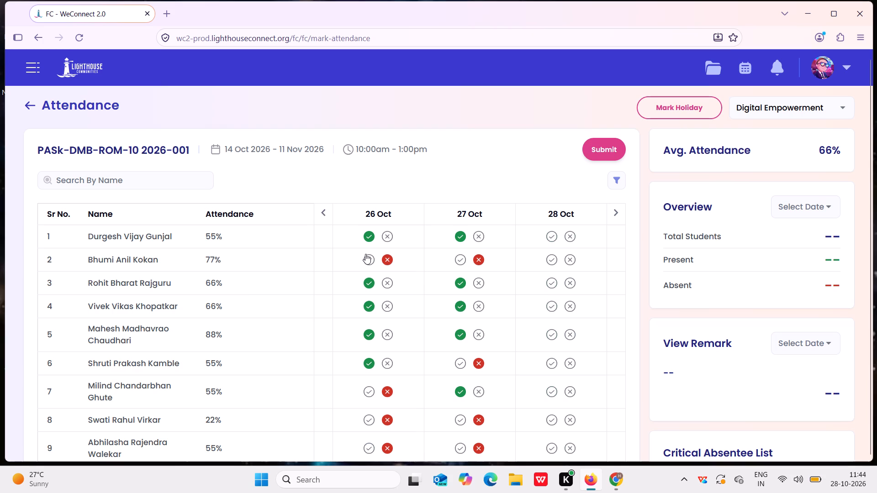
click(554, 234)
click(555, 252)
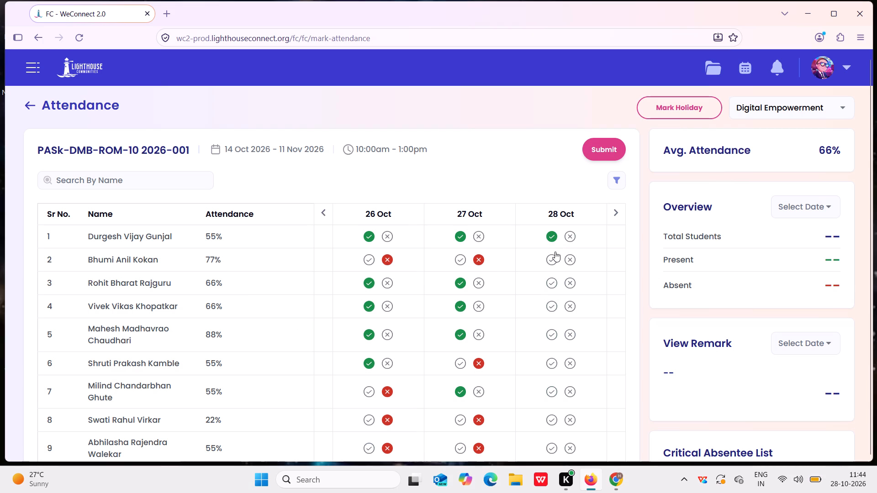
click(556, 260)
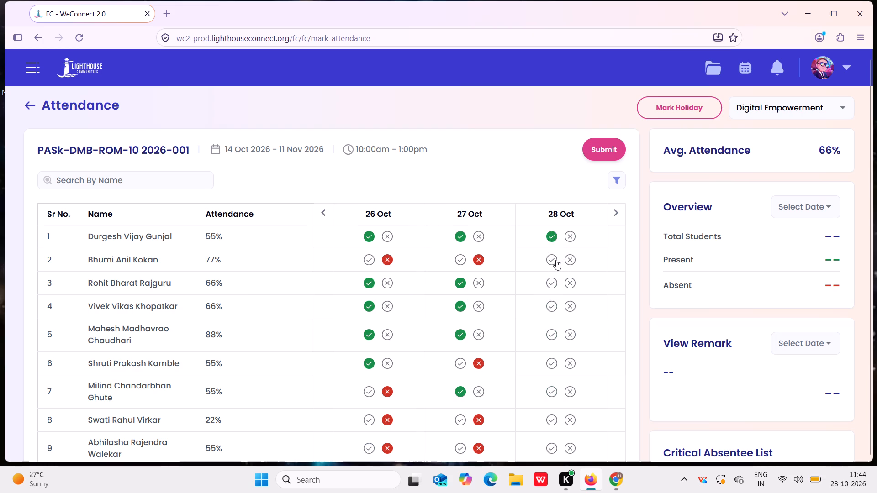
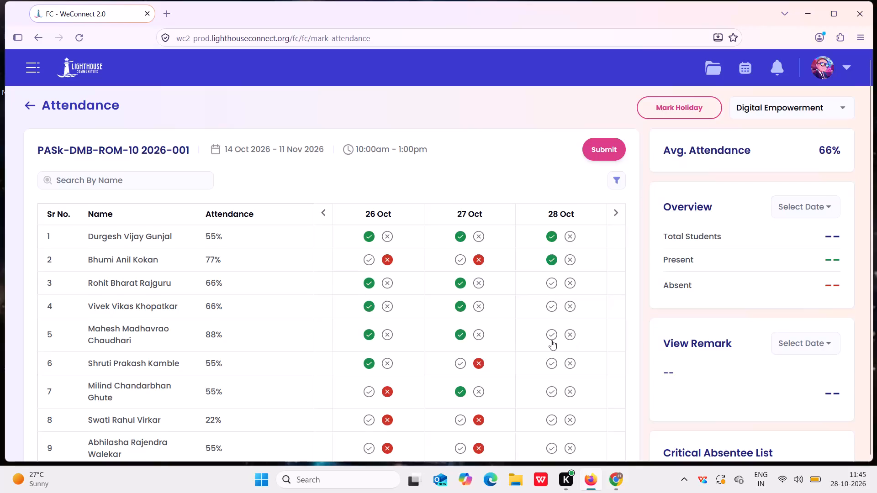
Mark the students with Sr No. 5, 6 and 7 as present for 28 Oct.
scroll(551, 340, down, 1)
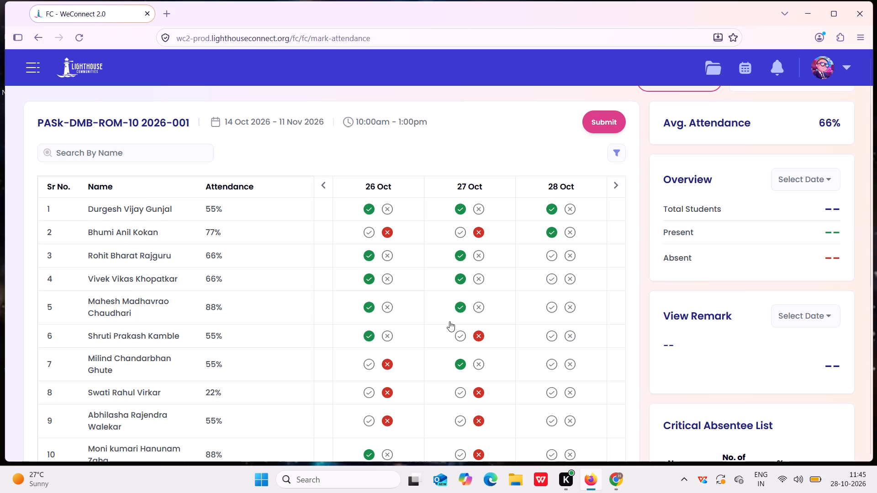
scroll(449, 321, down, 1)
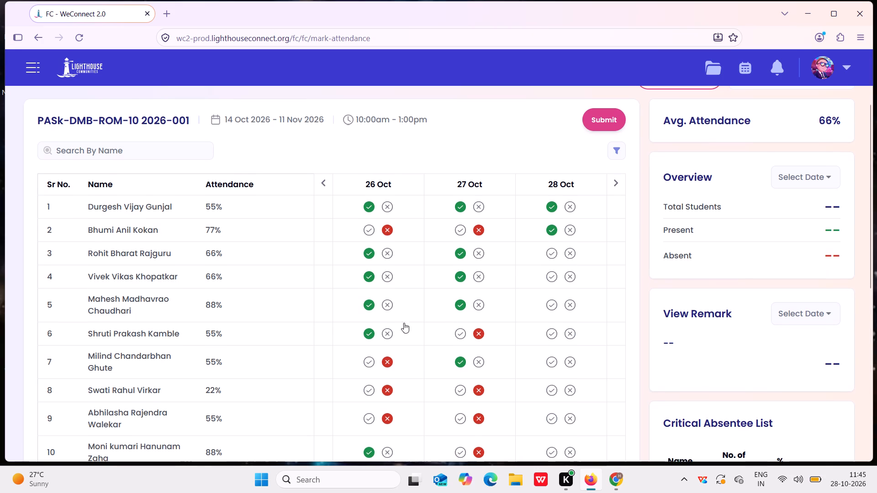
click(552, 306)
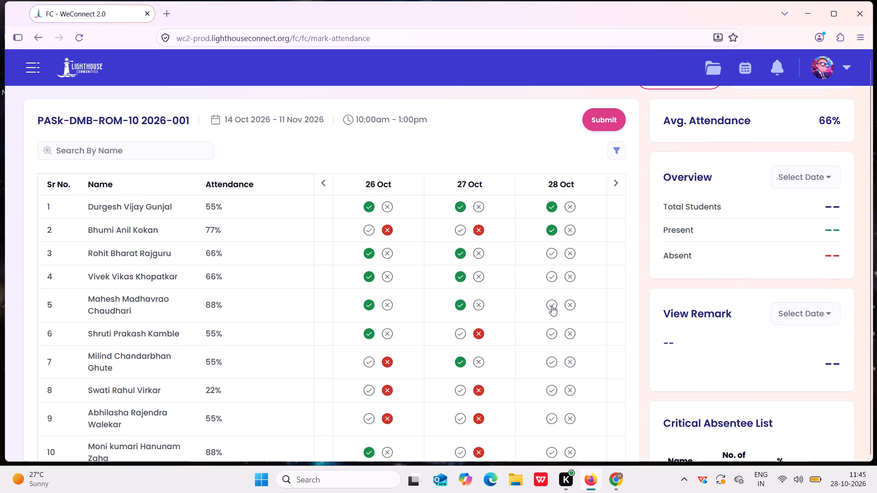
scroll(525, 309, down, 1)
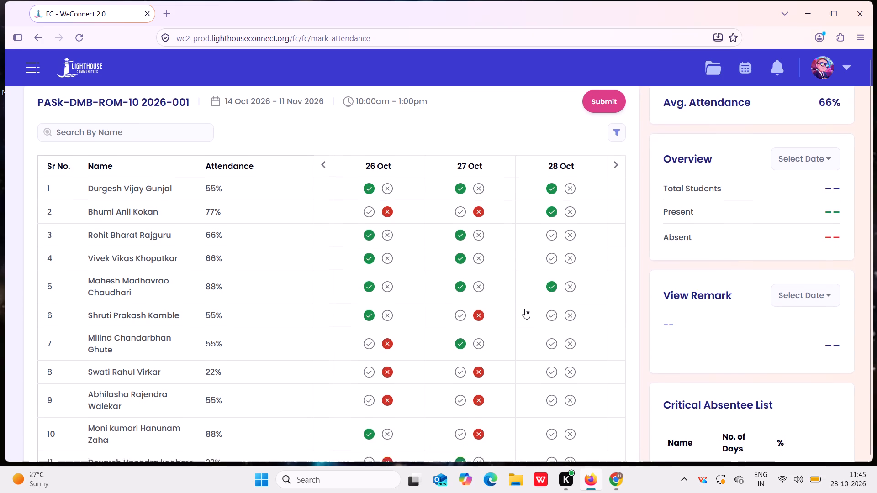
scroll(525, 309, down, 1)
click(552, 308)
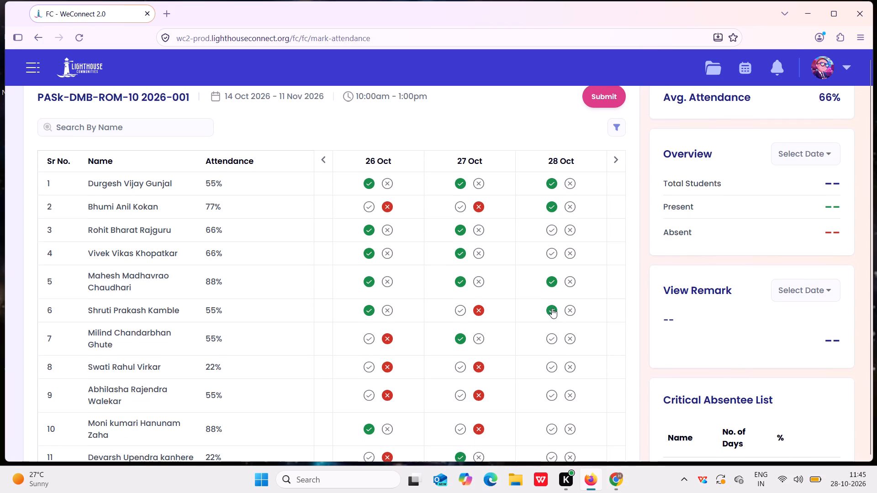
click(551, 338)
Mark the students with Sr No. 8 and 9 as absent and Sr No. 10 as present for 28 Oct.
scroll(551, 338, down, 1)
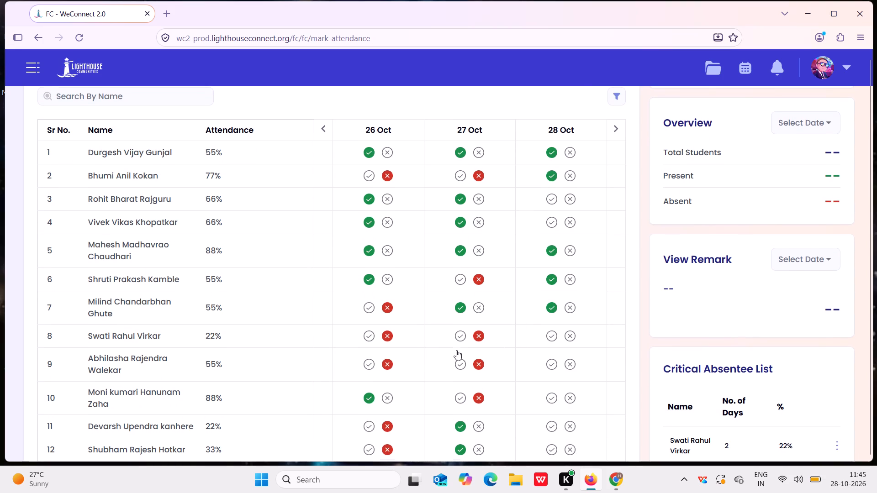
scroll(456, 350, down, 1)
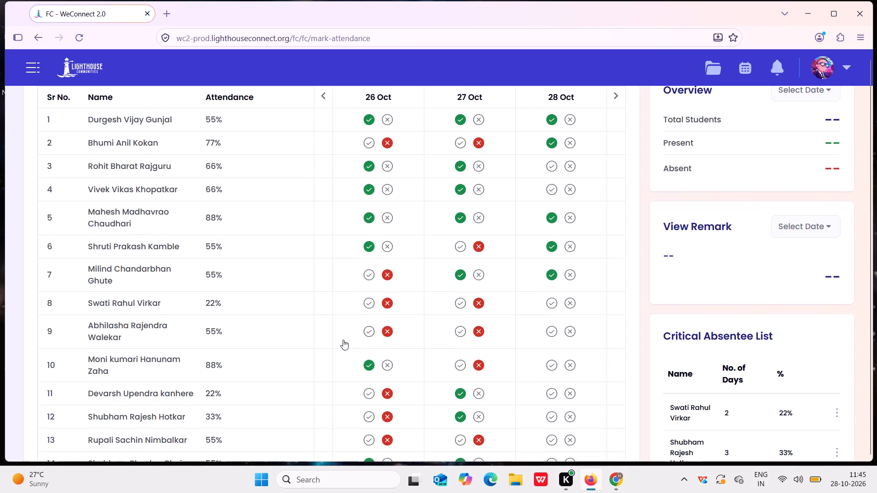
click(575, 300)
click(564, 330)
scroll(564, 330, down, 1)
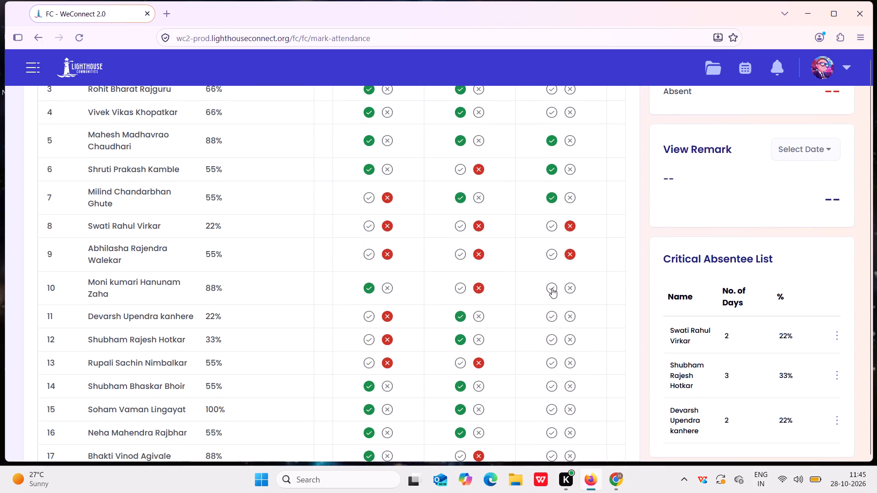
click(552, 288)
click(552, 288)
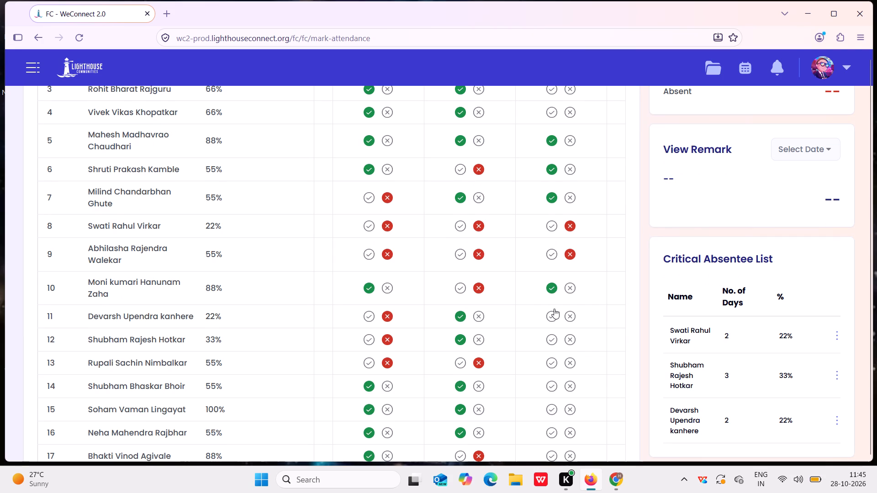
Look through the remaining students, Sr No. 11 to 21, in the attendance table for 28 Oct.
scroll(553, 311, down, 1)
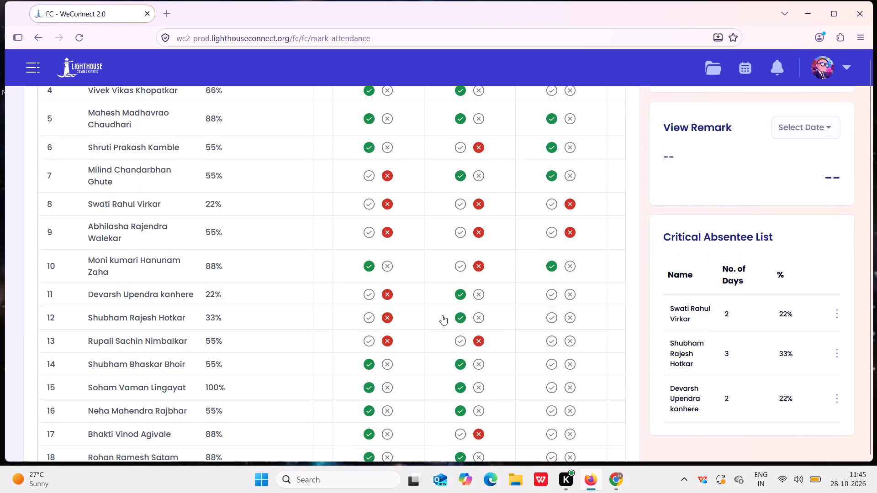
scroll(514, 372, down, 1)
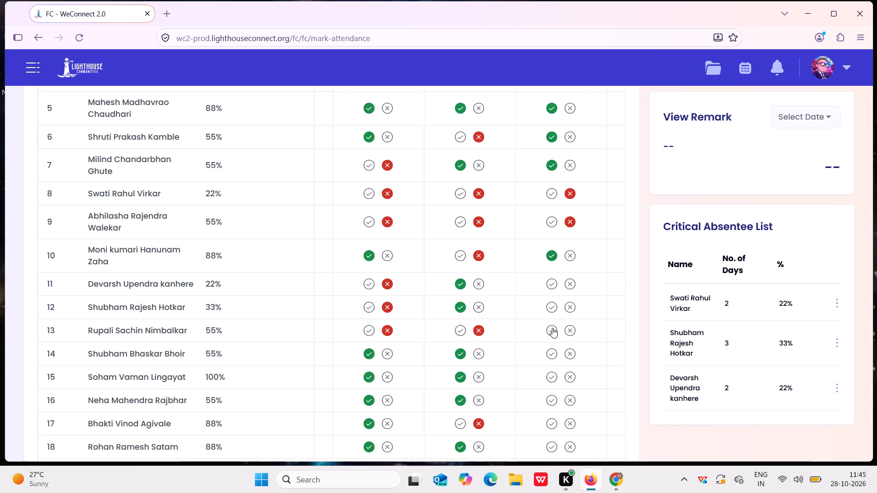
scroll(451, 338, down, 1)
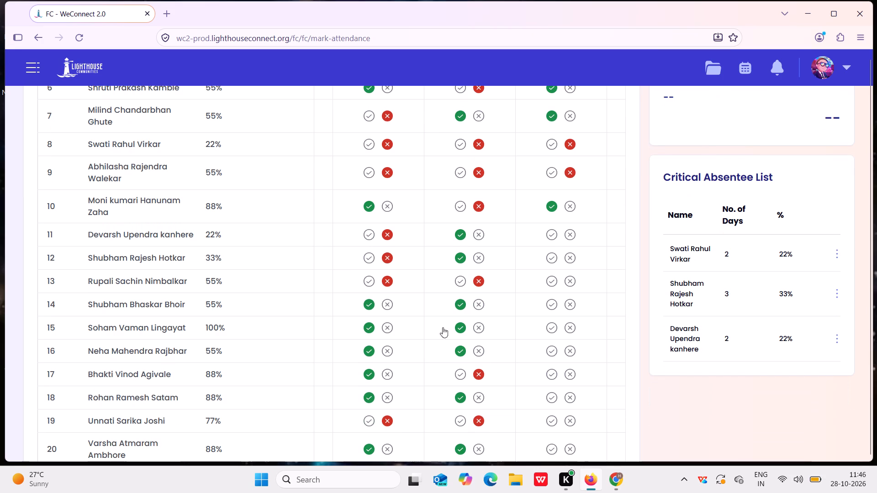
scroll(440, 315, down, 2)
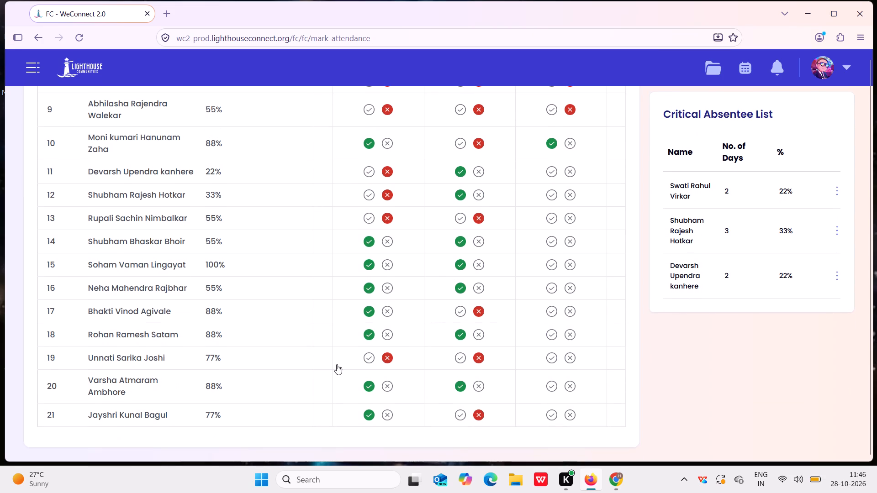
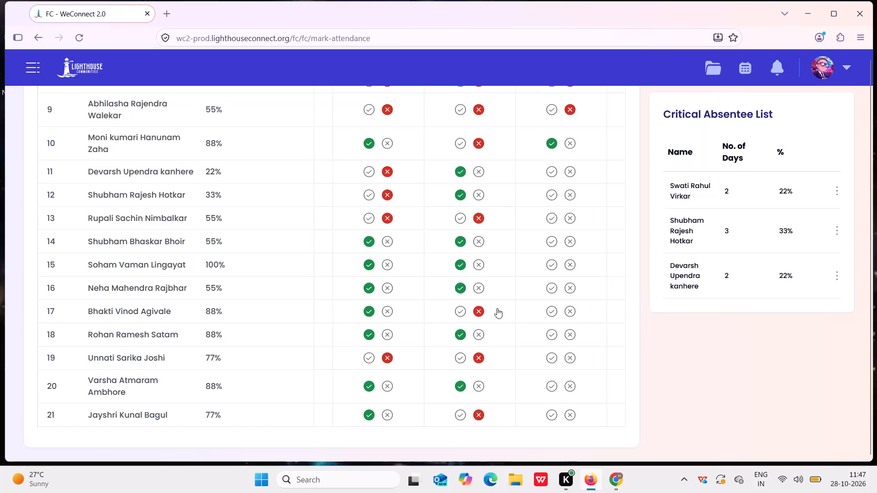
Mark the students with Sr No. 13 and 14 as absent and Sr No. 15 to 18 as present for 28 Oct.
click(571, 219)
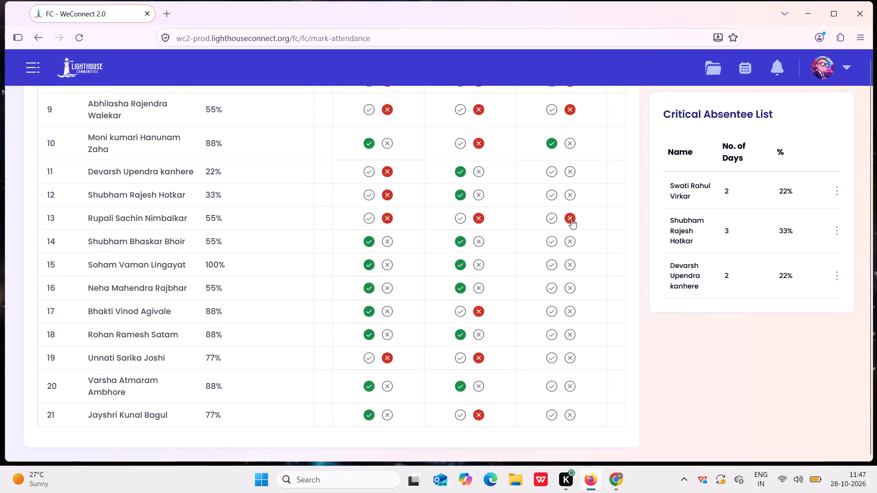
click(571, 243)
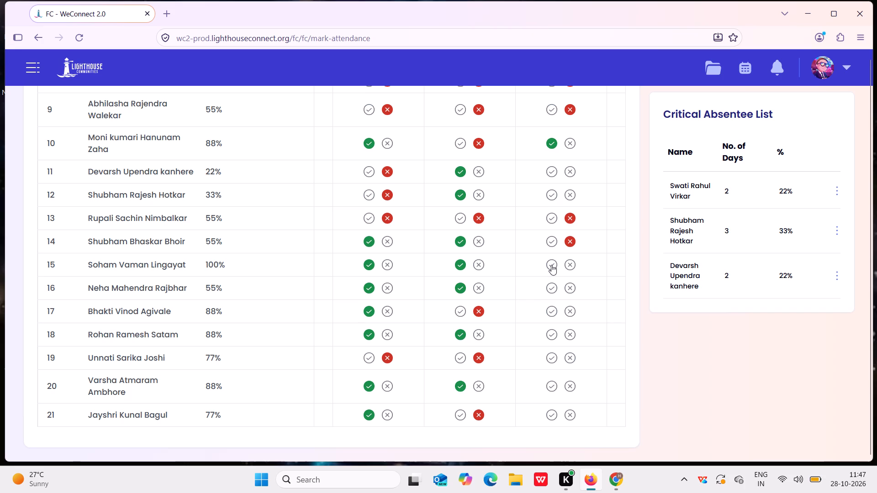
click(551, 265)
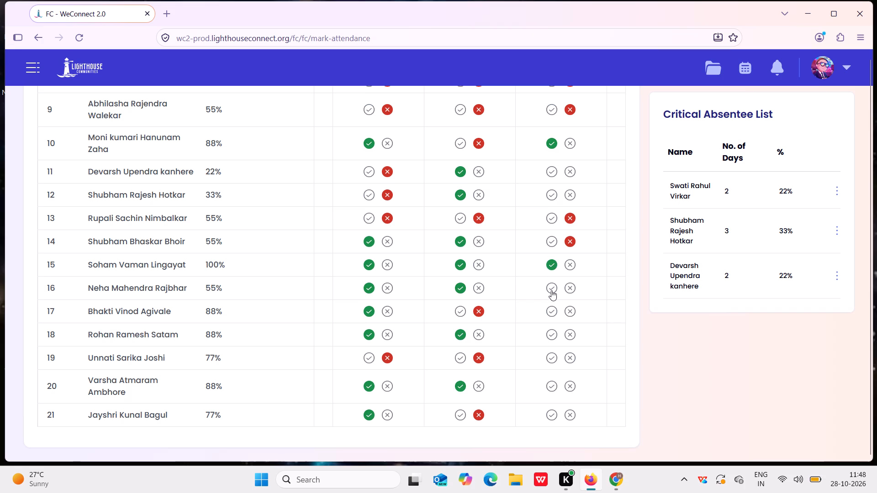
click(551, 290)
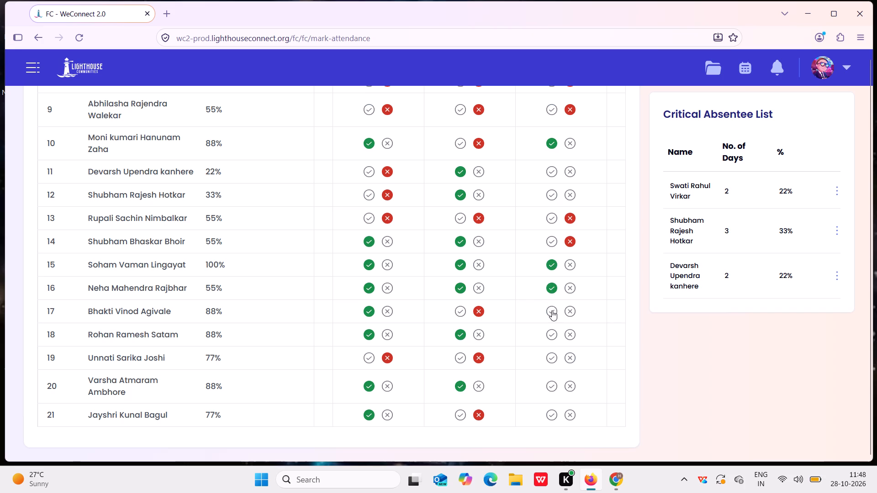
click(552, 310)
click(554, 336)
Mark the students with Sr No. 19 and 20 as absent and Sr No. 21 as present for 28 Oct.
click(571, 358)
click(570, 386)
click(549, 413)
scroll(548, 305, up, 1)
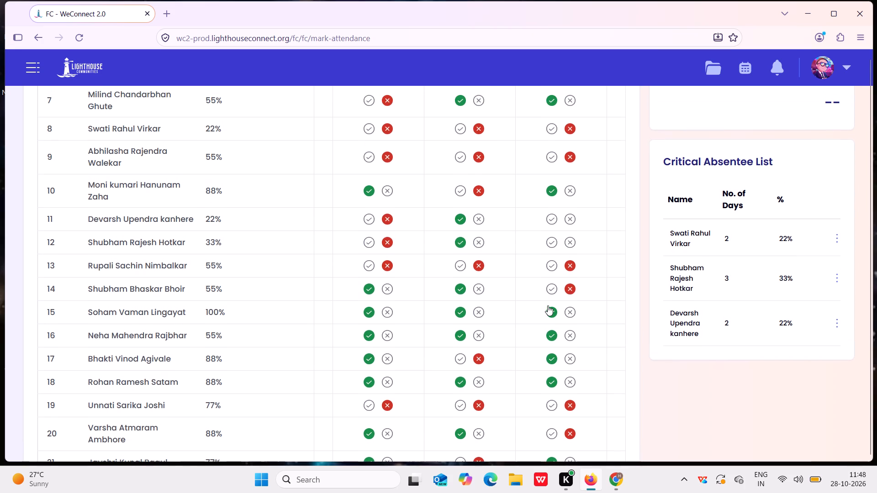
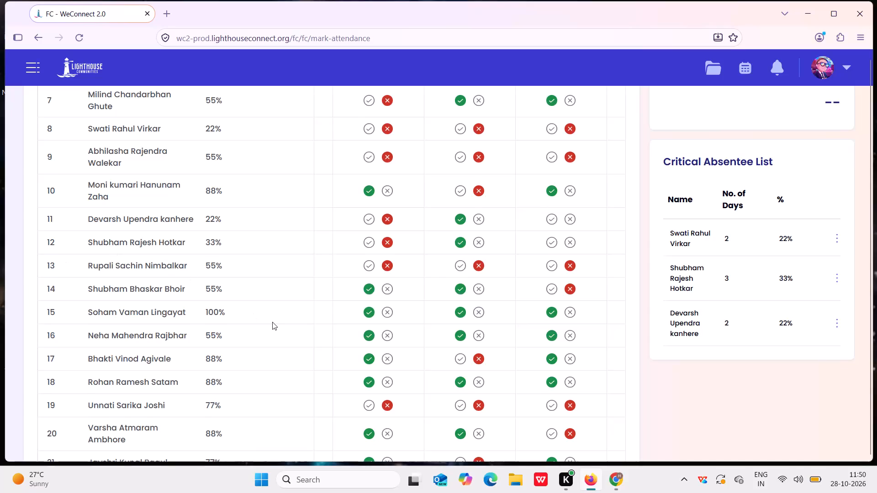
Check the 28 Oct column of the attendance list for students whose attendance is still unmarked.
scroll(272, 322, up, 6)
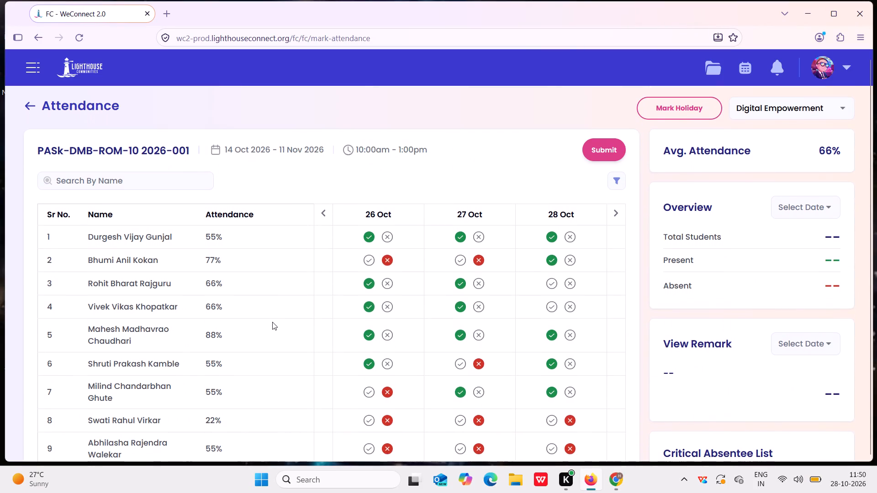
scroll(272, 322, down, 4)
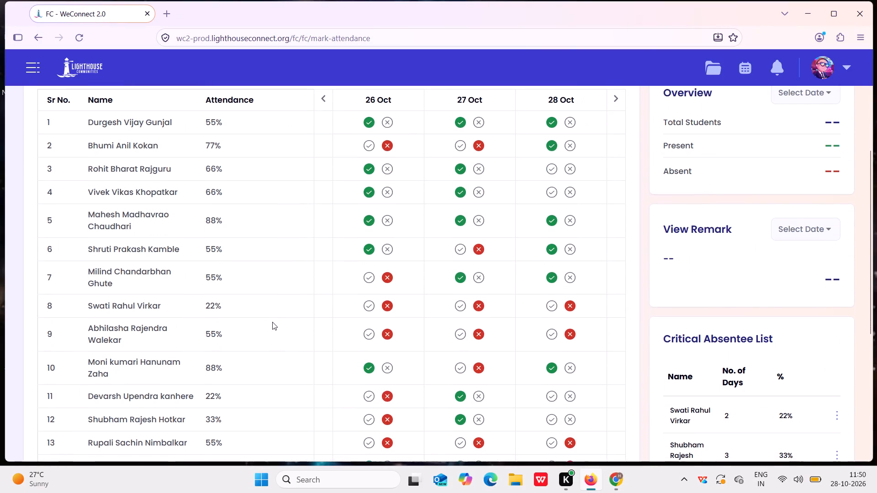
scroll(272, 322, down, 1)
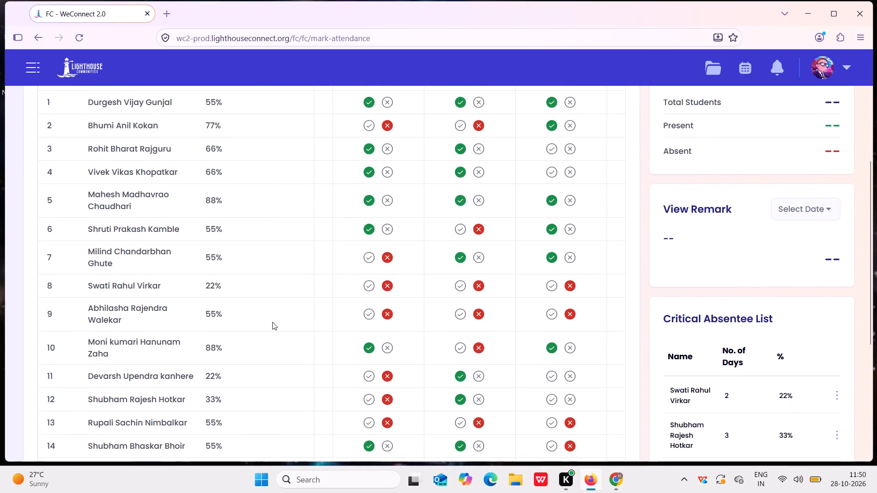
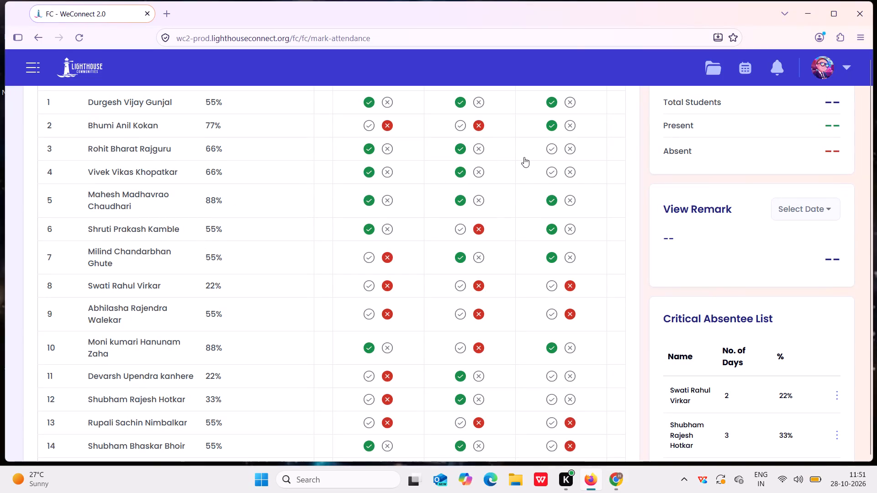
In the 28 Oct column, mark the students numbered 3, 4 and 11 absent and student number 12 present.
click(572, 149)
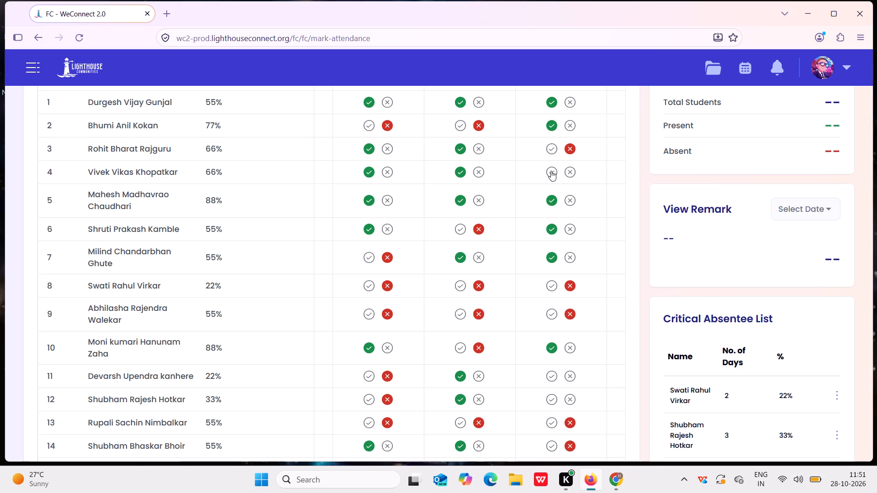
click(569, 170)
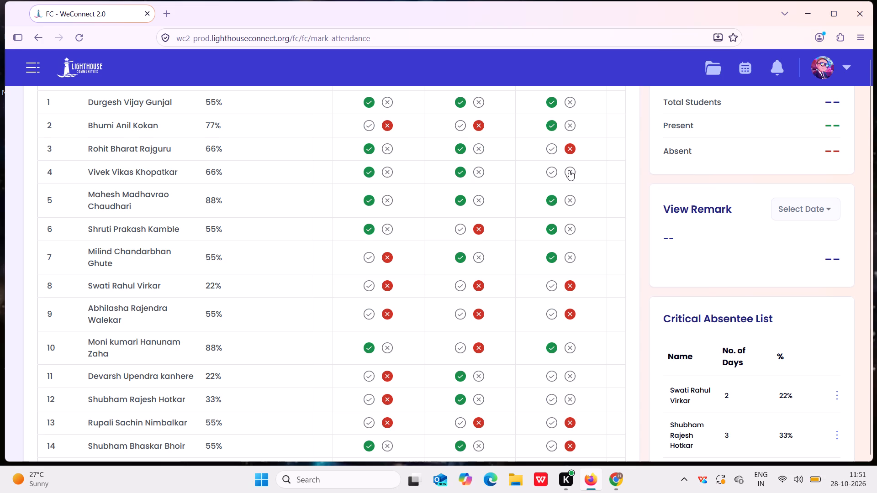
scroll(577, 345, down, 3)
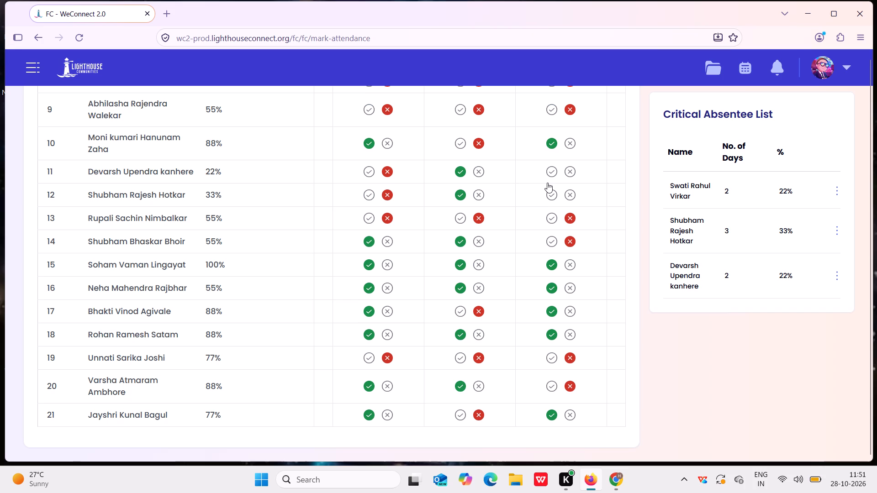
click(571, 173)
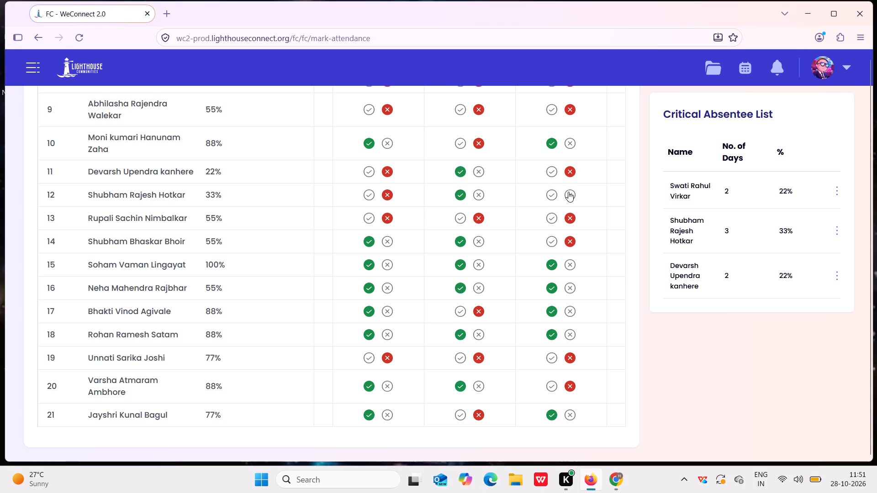
click(551, 194)
Review the completed 28 Oct column for all students and submit the attendance of batch PASk-DMB-ROM-10 2026-001.
scroll(551, 194, down, 1)
scroll(540, 423, up, 2)
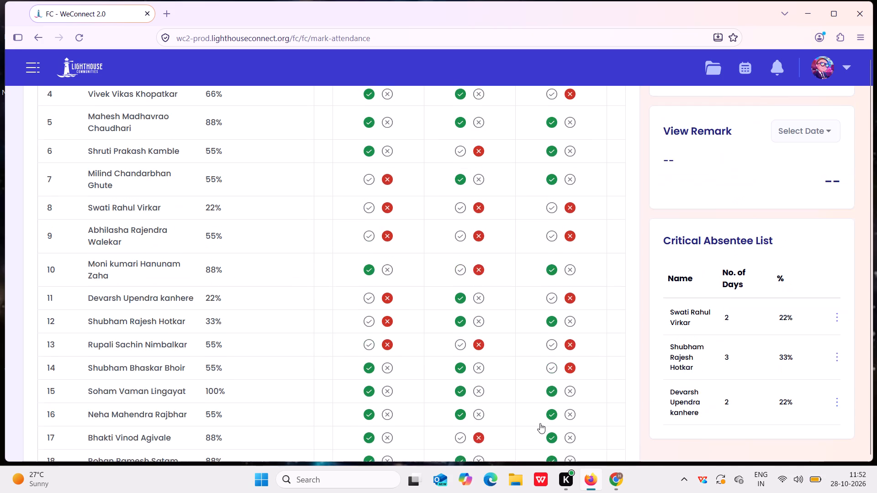
scroll(540, 423, up, 1)
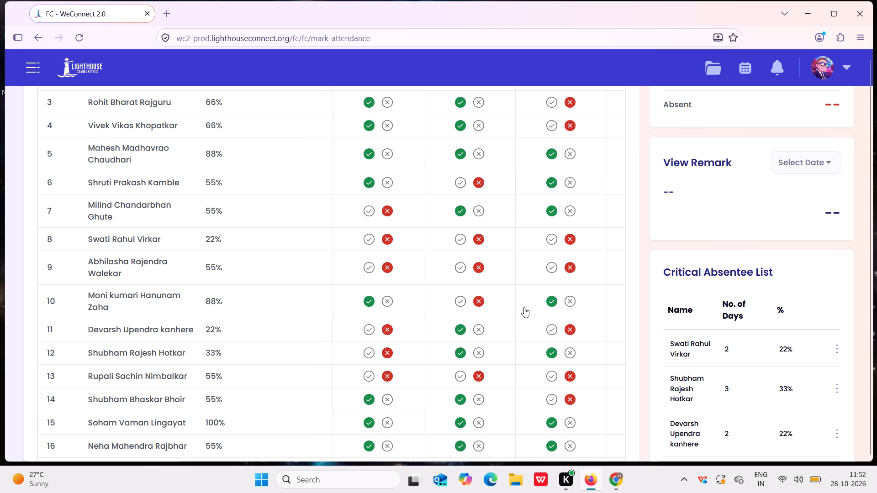
scroll(466, 304, up, 1)
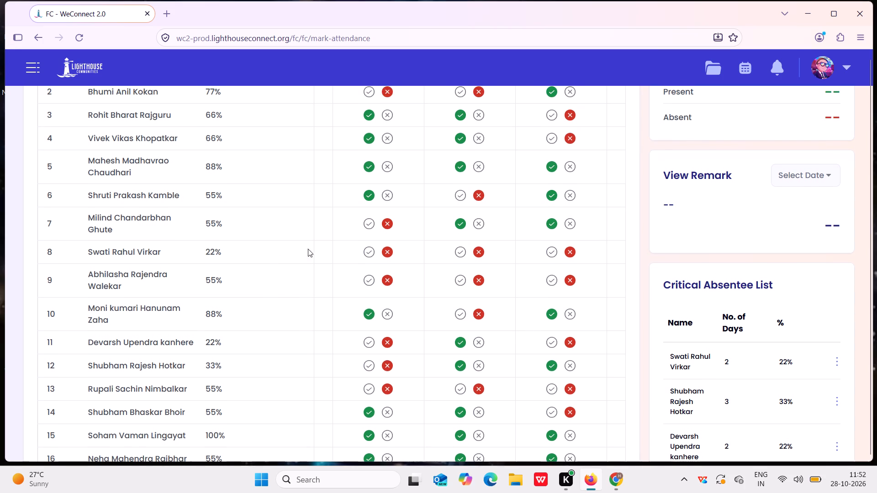
scroll(382, 219, up, 1)
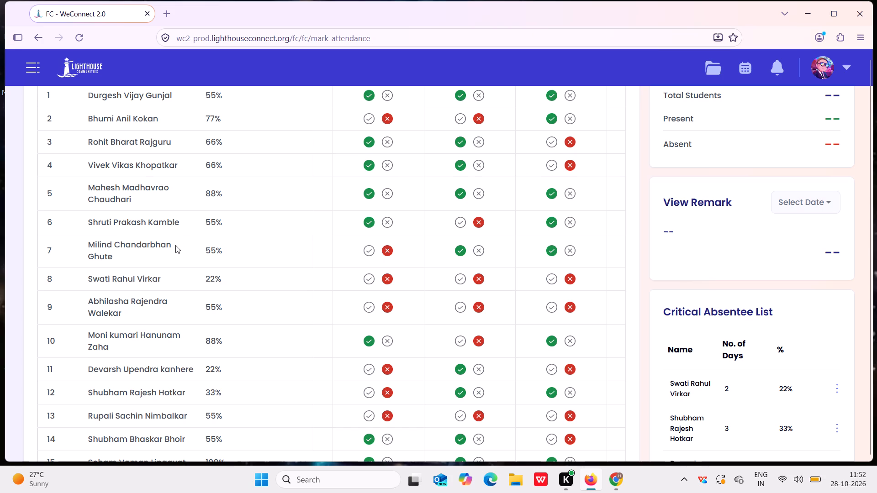
scroll(255, 173, up, 3)
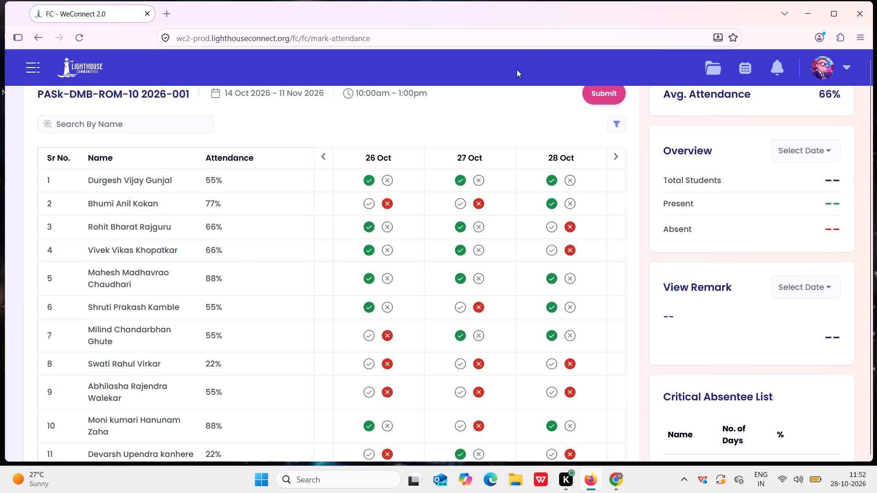
click(602, 94)
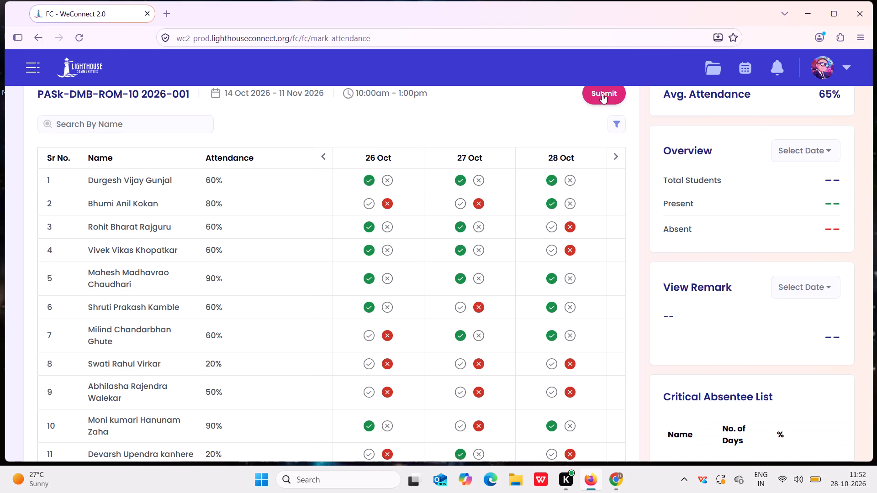
Return to the Ongoing Batch Details page and look through the batch's attendance chart, daily activity, workbook and assessment sections.
scroll(507, 159, up, 5)
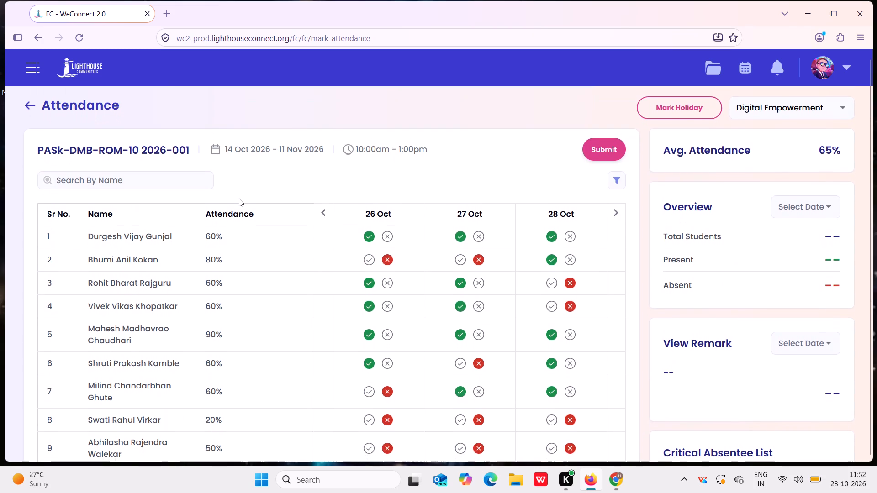
scroll(239, 199, right, 6)
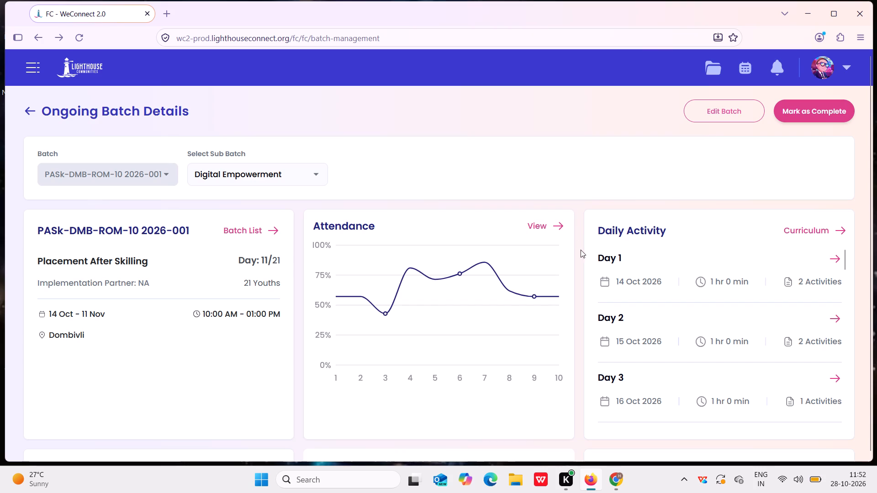
scroll(391, 285, down, 1)
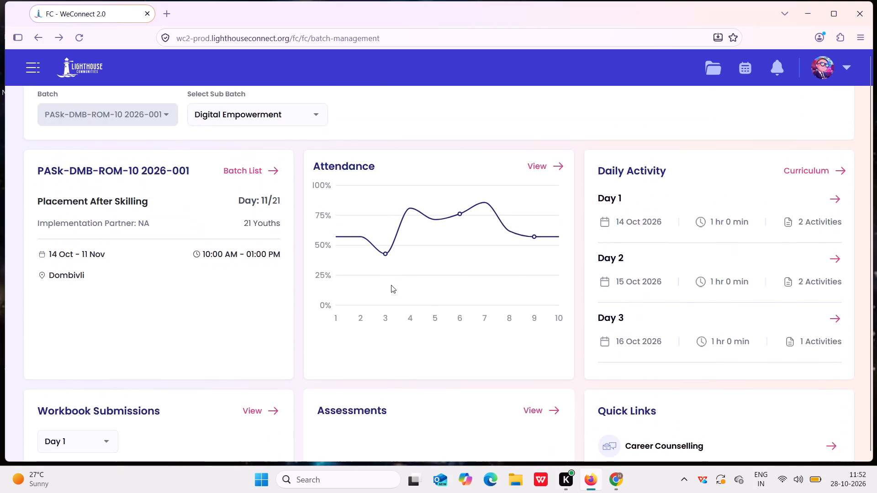
scroll(391, 285, down, 1)
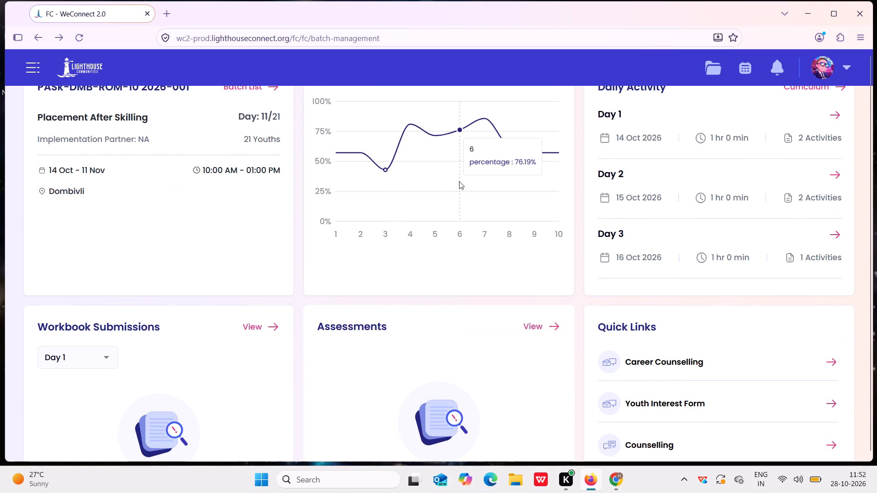
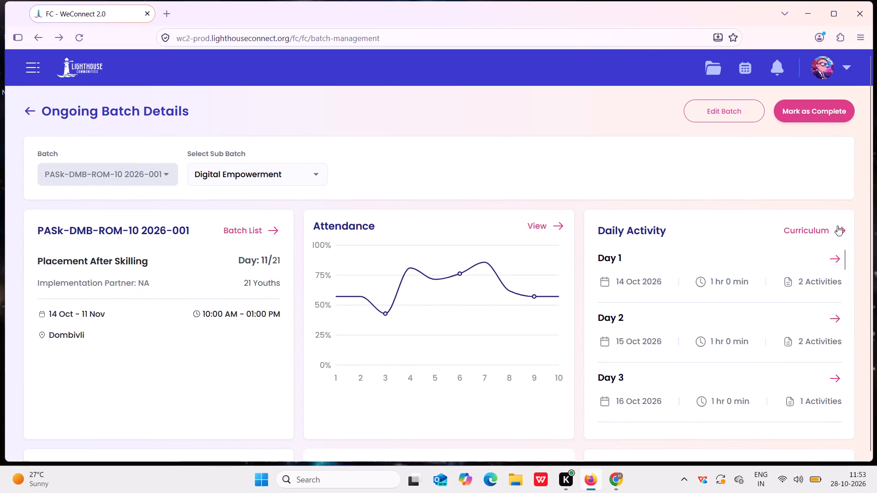
Open the Day 12 activity Resume and LinkedIn from the batch curriculum and mark it as complete.
click(841, 229)
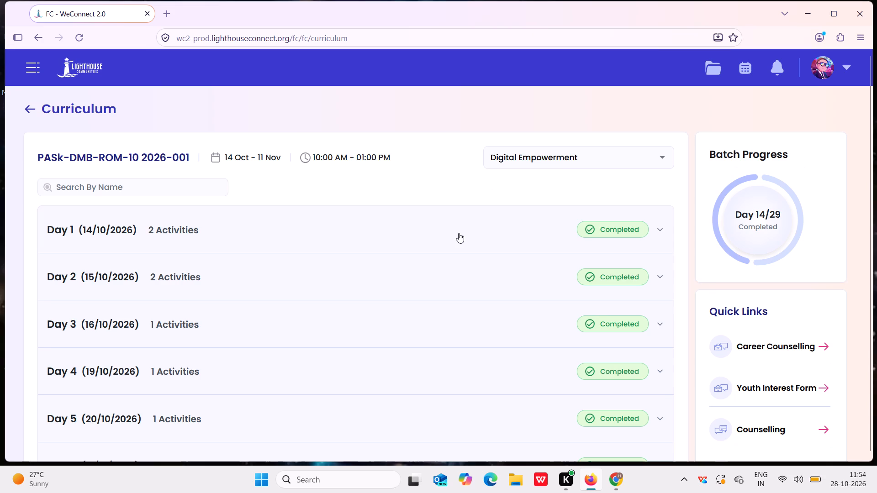
scroll(459, 233, down, 7)
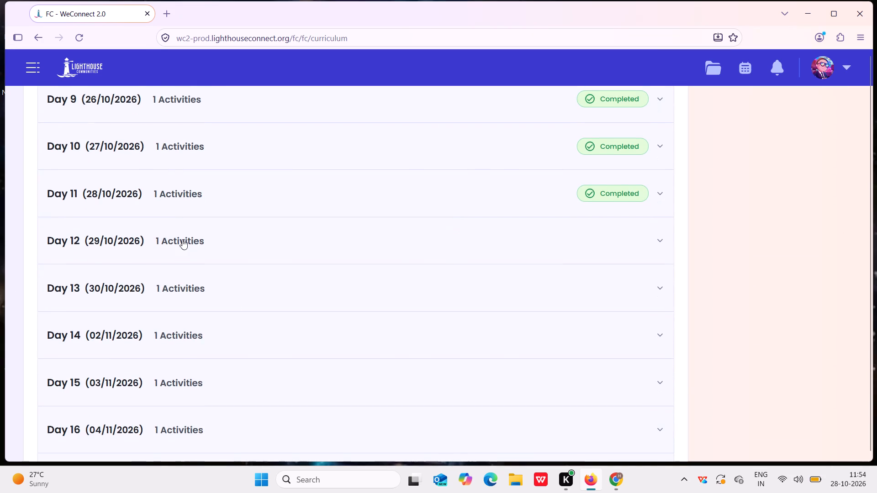
click(288, 246)
click(115, 264)
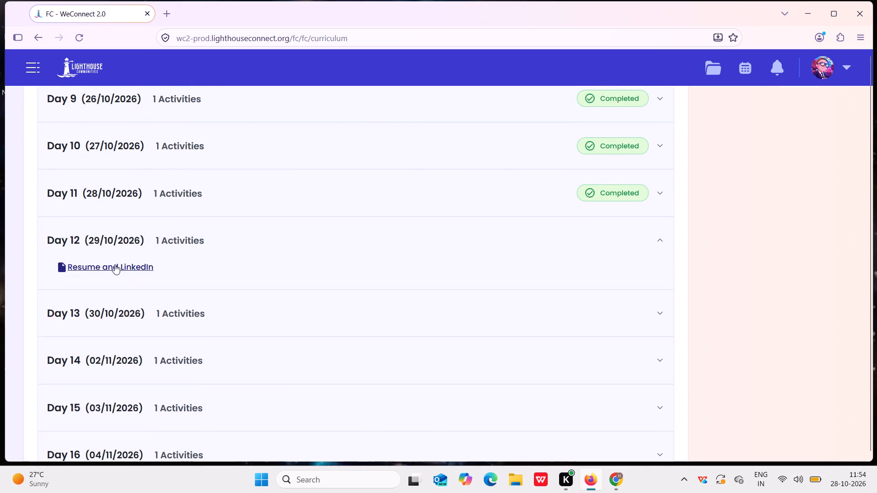
scroll(481, 246, up, 4)
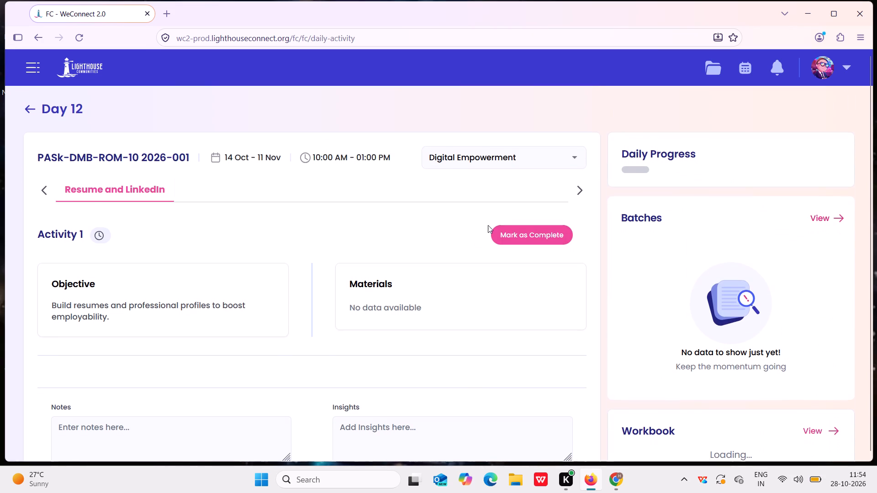
click(505, 233)
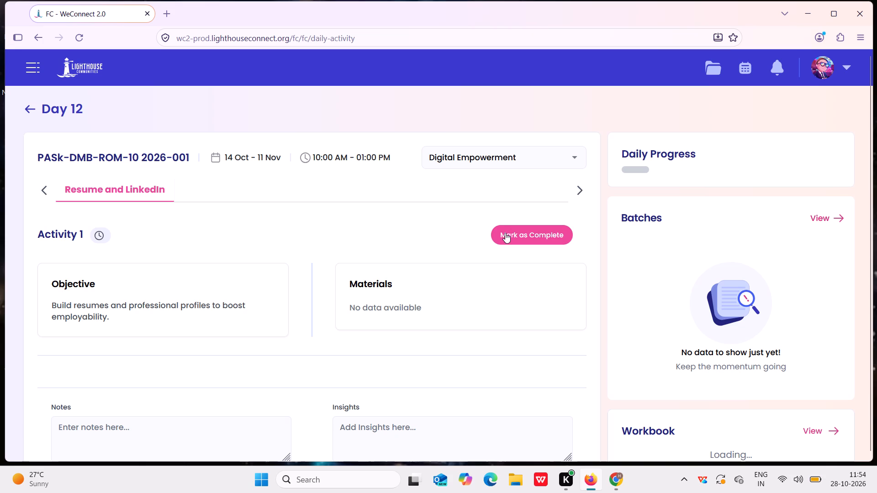
scroll(299, 250, right, 7)
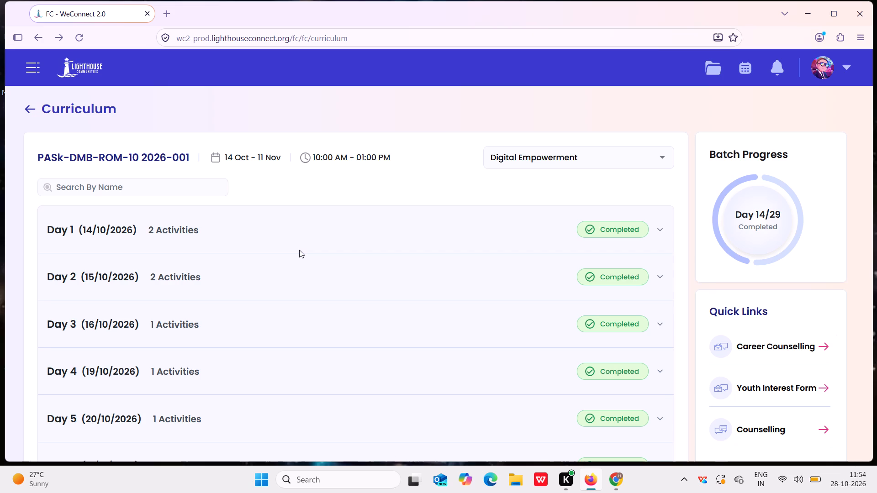
Open the Day 7 activity Introduction to Social Media from the curriculum, check its completion status and reload the page.
scroll(299, 250, down, 5)
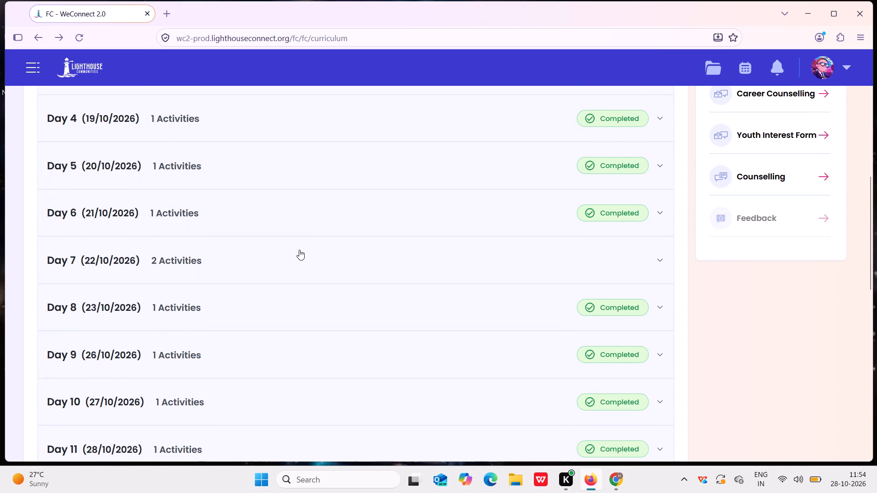
click(264, 251)
click(147, 288)
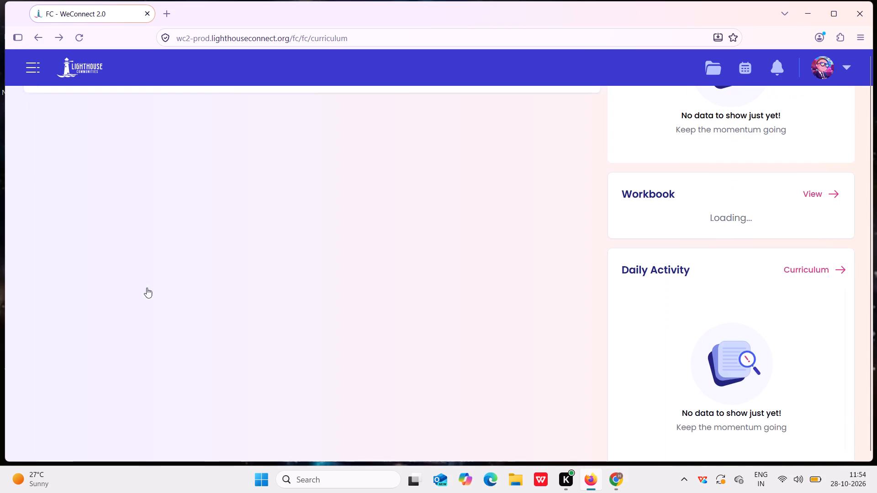
scroll(147, 288, up, 2)
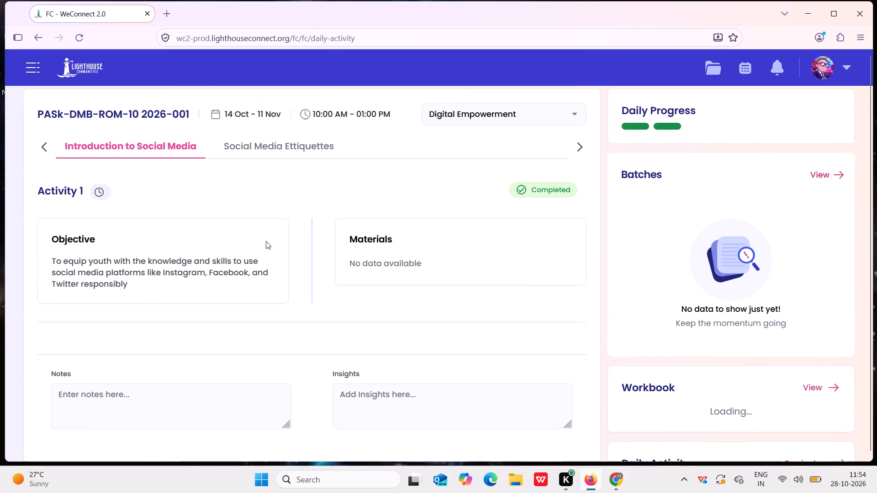
scroll(292, 147, up, 4)
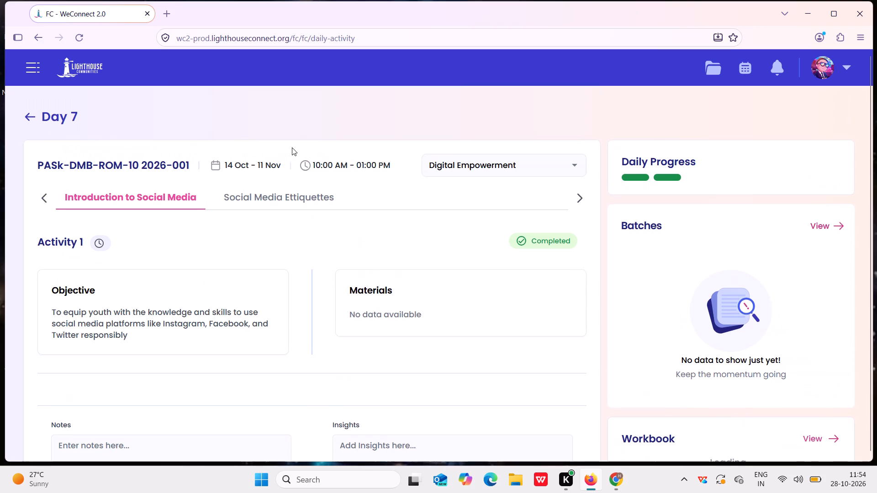
click(85, 42)
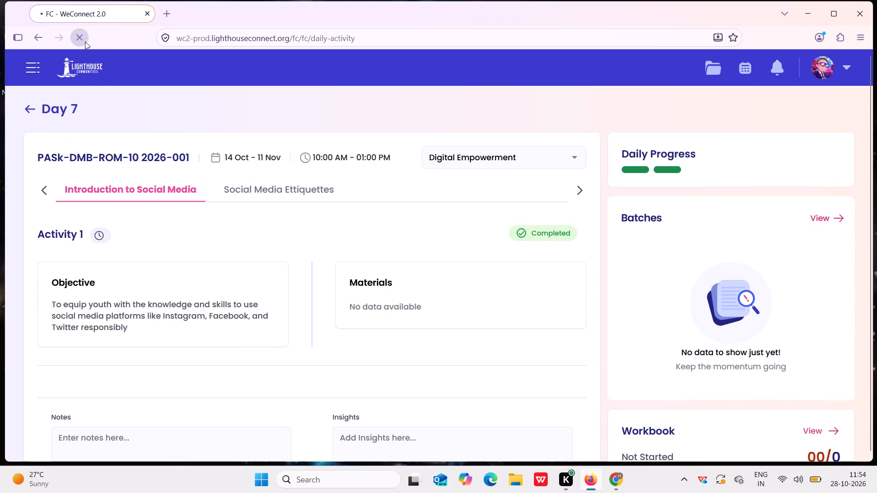
click(85, 42)
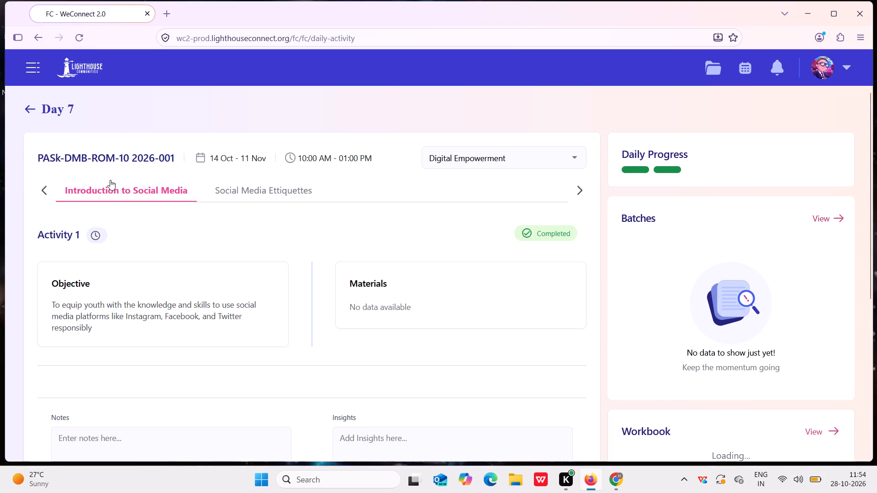
Examine the Day 7 activity Social Media Ettiquettes, checking its completion status, details and the Daily Progress indicators.
click(267, 200)
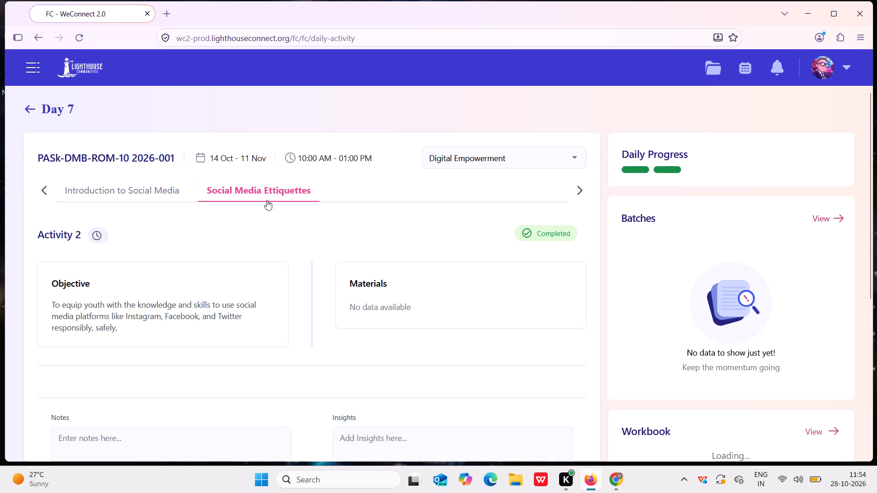
scroll(283, 233, down, 3)
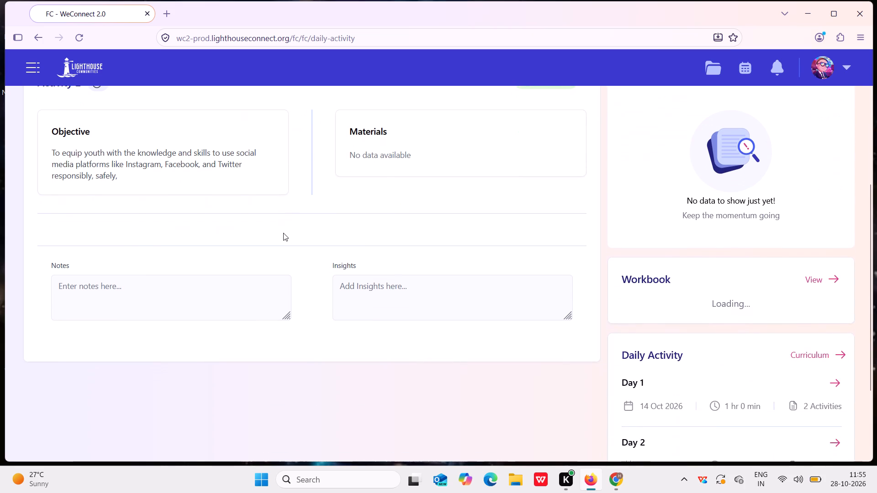
scroll(470, 246, up, 2)
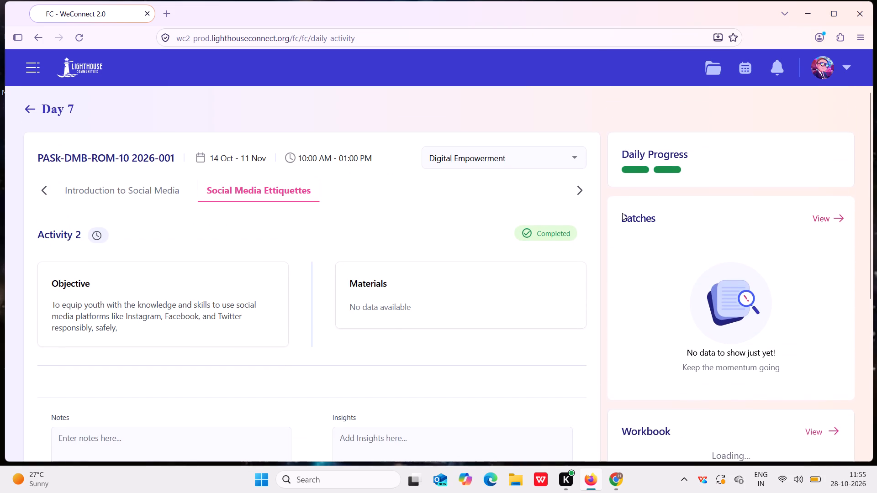
click(641, 166)
double_click(671, 169)
drag(671, 169, 814, 228)
click(814, 228)
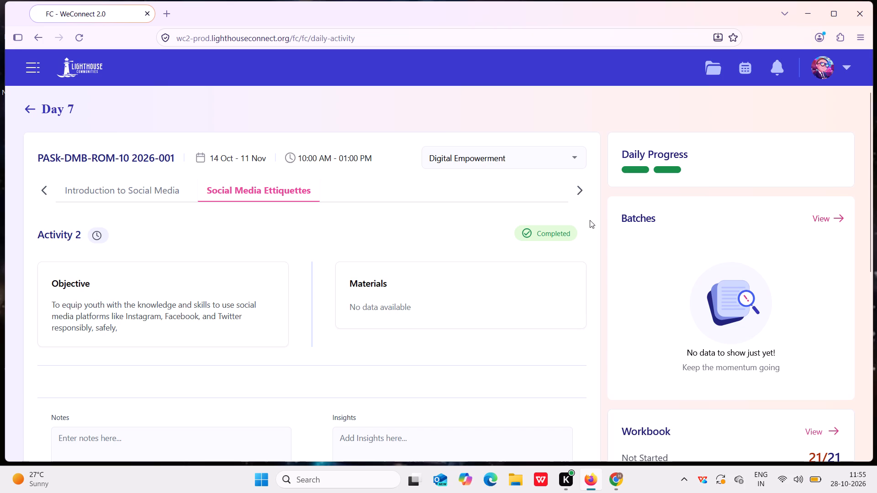
scroll(435, 243, down, 1)
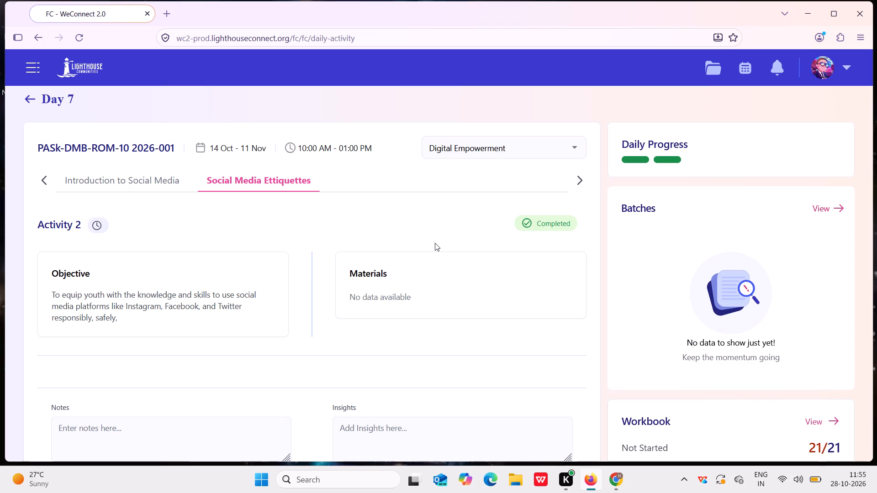
scroll(471, 159, up, 3)
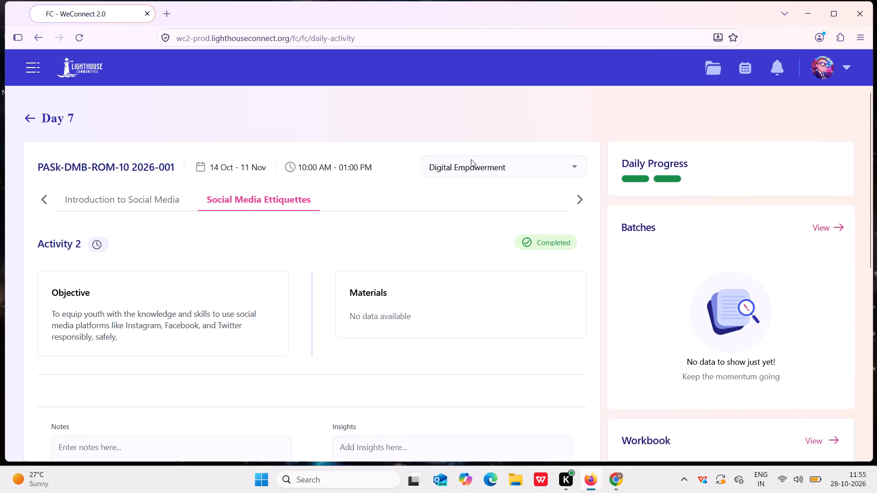
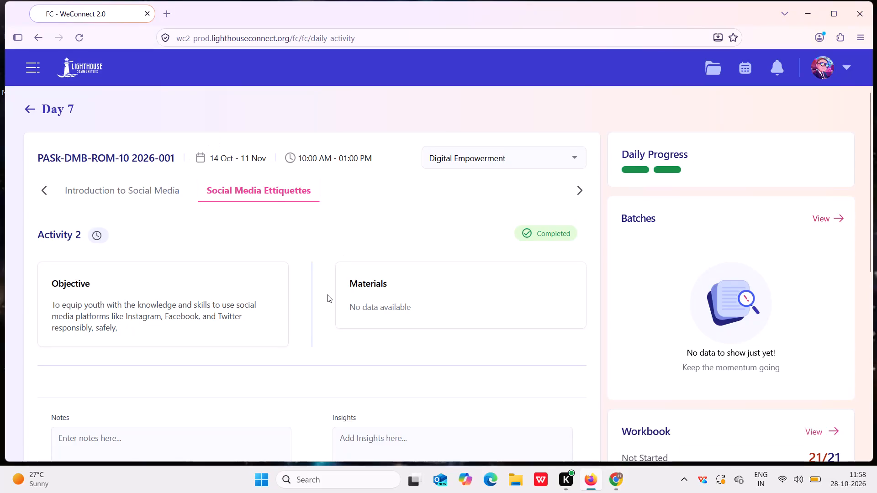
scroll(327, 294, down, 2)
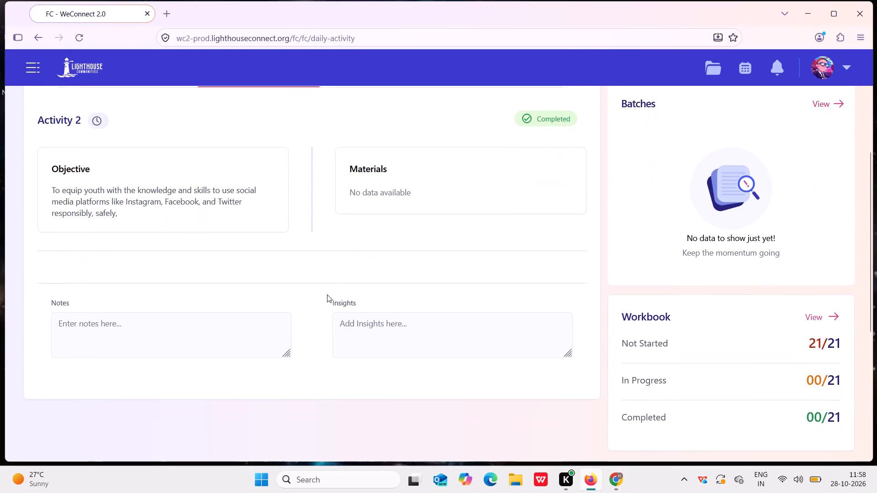
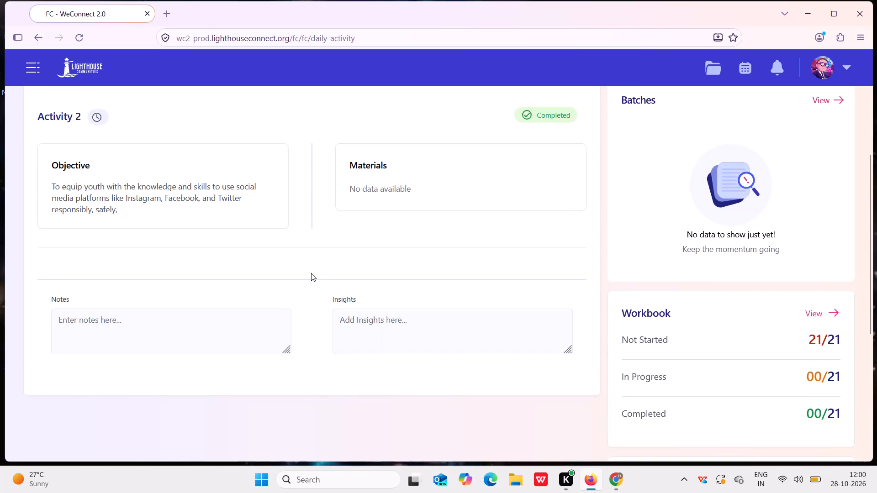
Check the top of the Day 7 Social Media Ettiquettes activity and return to the Digital Empowerment curriculum overview.
scroll(311, 273, up, 4)
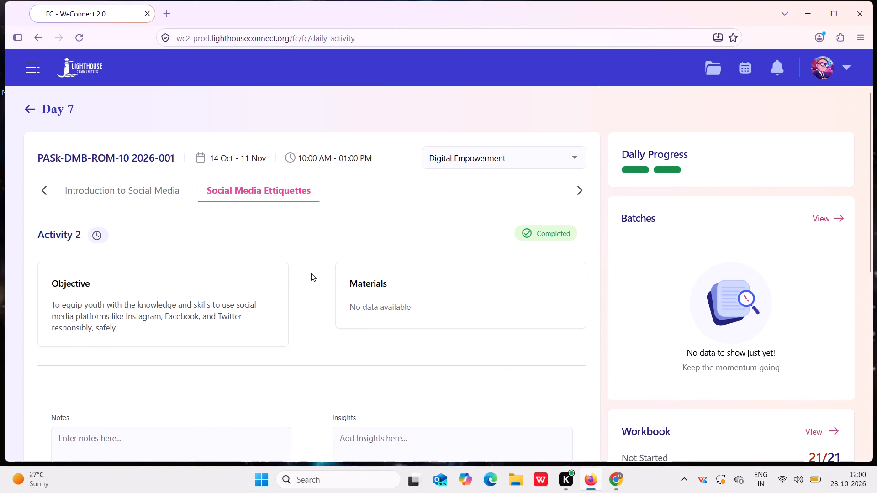
scroll(311, 273, right, 3)
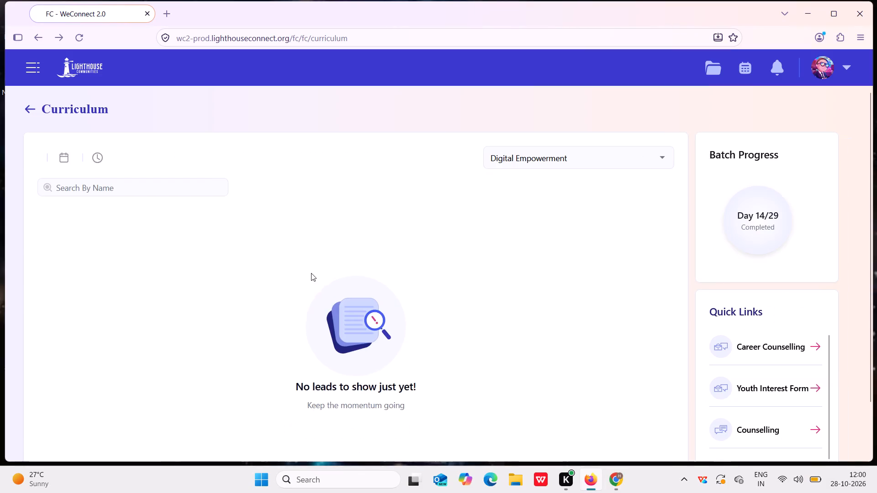
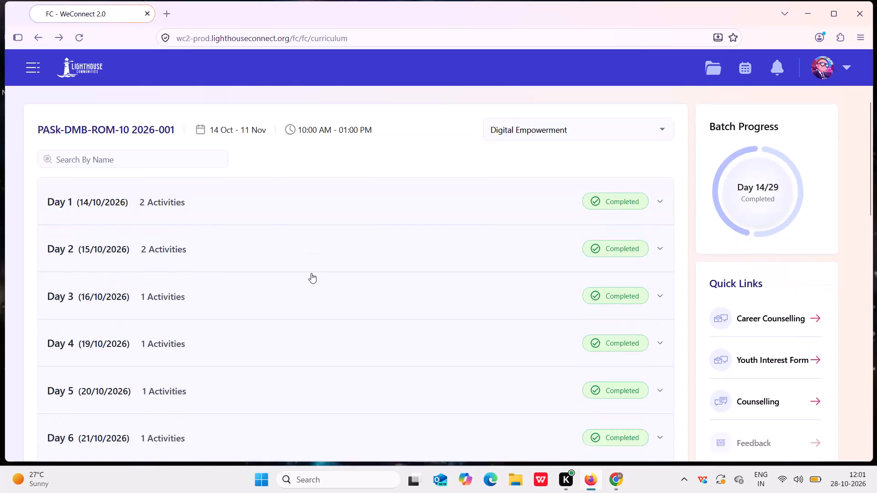
Review the day-by-day completion status in the Digital Empowerment curriculum and return to the Ongoing Batch Details page.
scroll(311, 273, down, 4)
scroll(311, 273, up, 7)
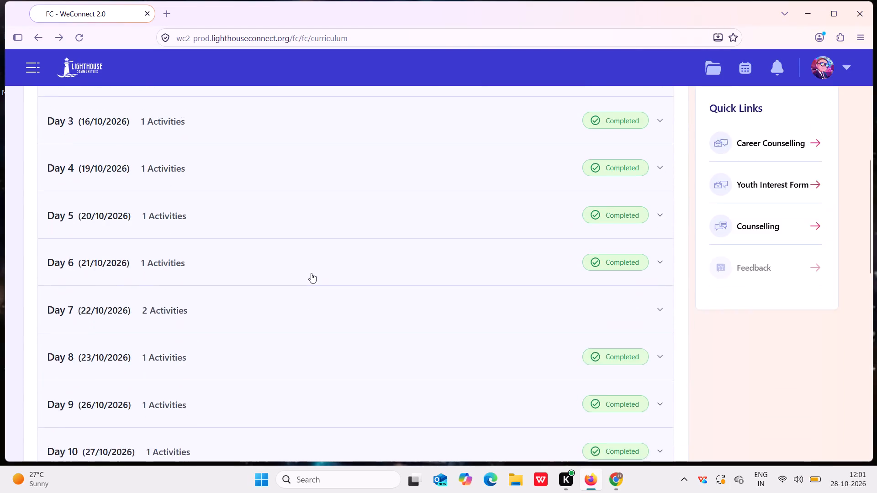
scroll(311, 273, up, 4)
scroll(311, 273, right, 6)
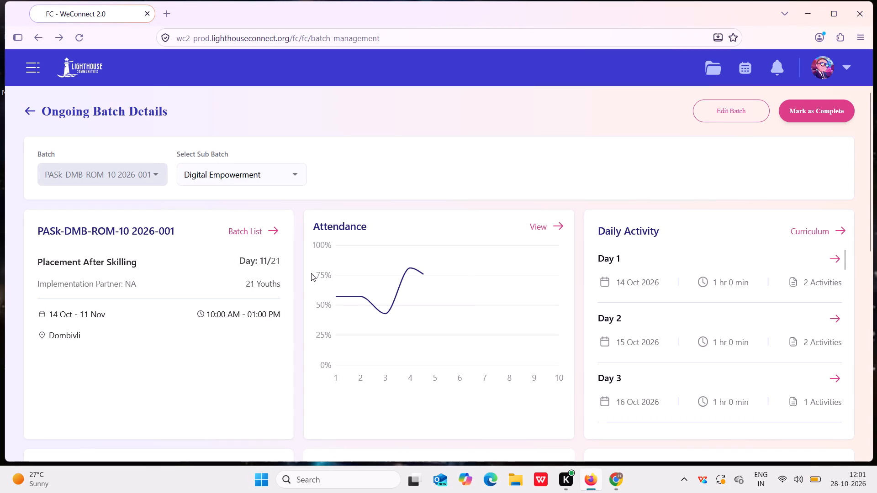
Open the full Top Students view for the batch and examine the students' attendance and daily badges on page 1.
scroll(486, 248, down, 5)
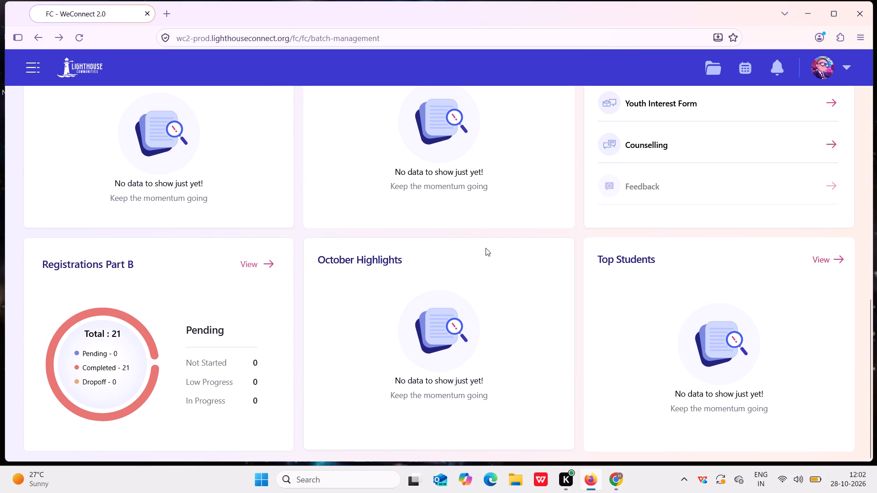
scroll(486, 248, down, 6)
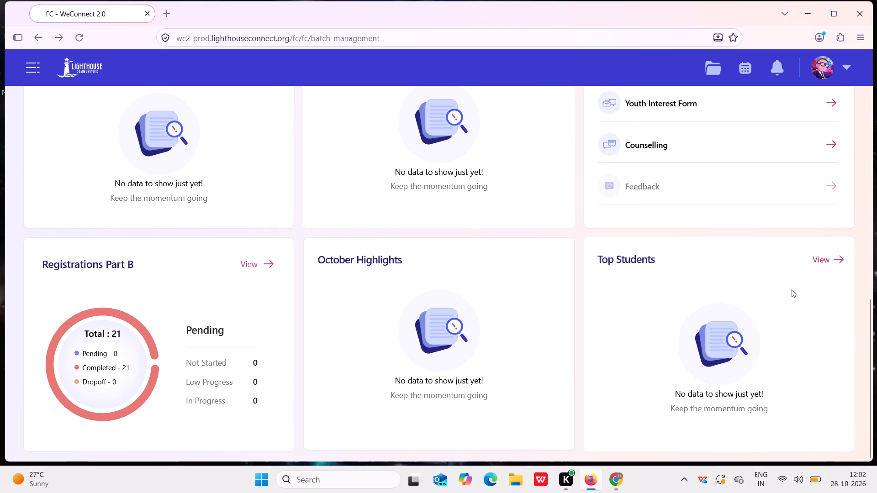
click(842, 257)
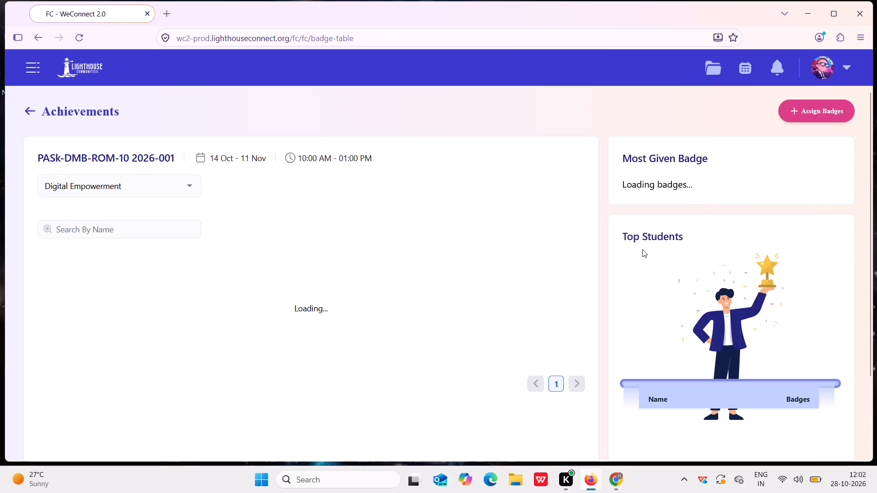
scroll(435, 339, down, 1)
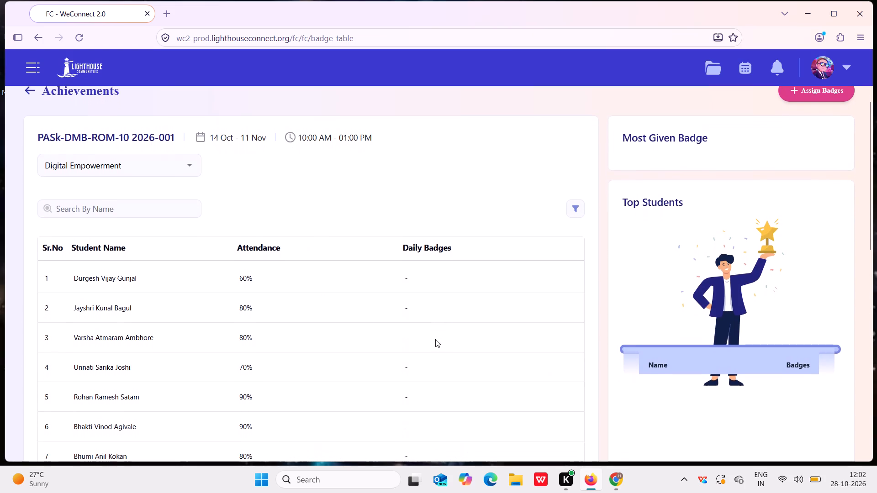
scroll(435, 339, down, 8)
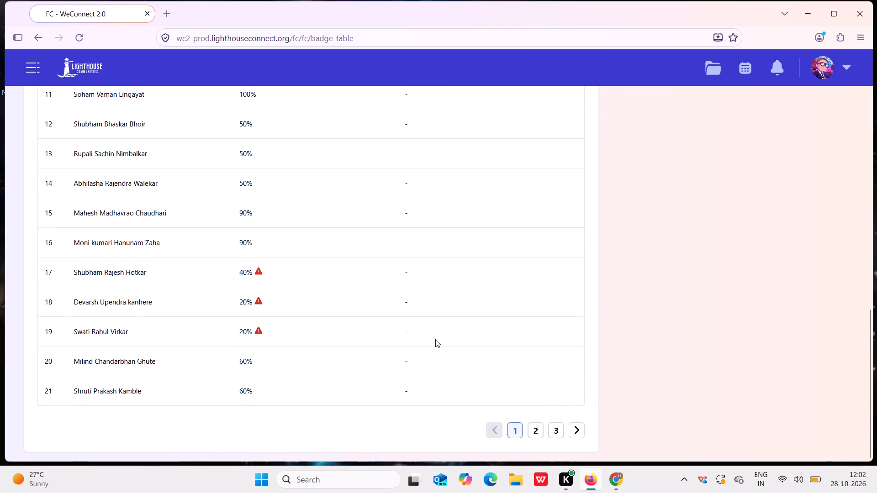
Check pages 2 and 3 of the Achievements student list and return to the Ongoing Batch Details page.
click(541, 432)
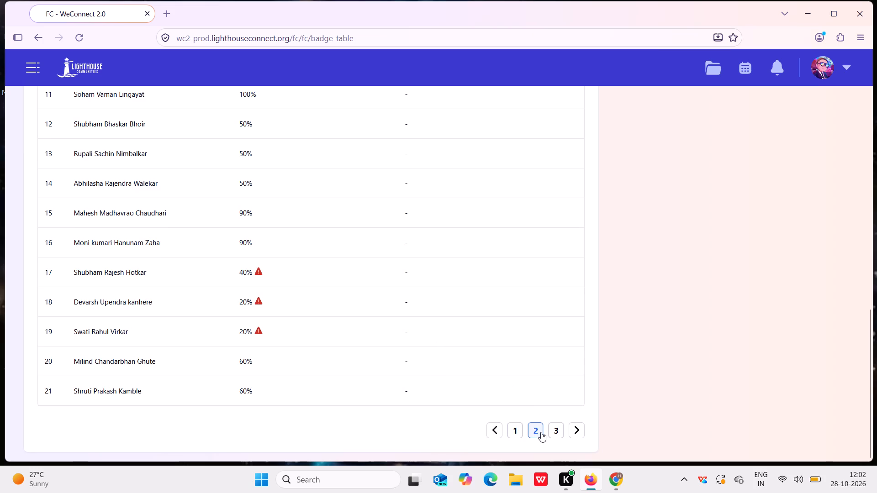
scroll(490, 370, up, 1)
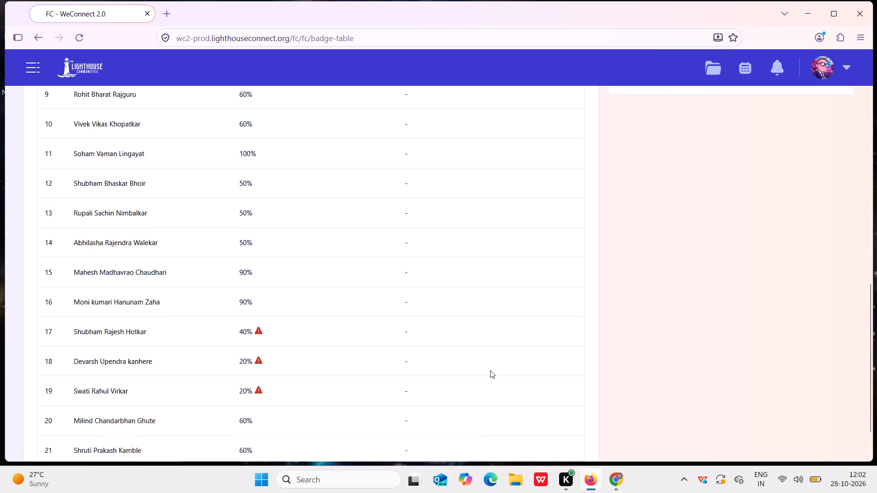
scroll(490, 370, up, 6)
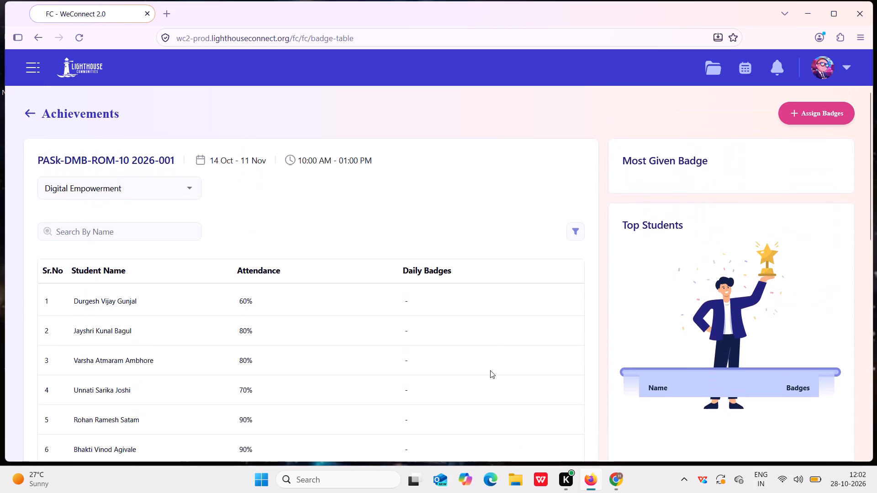
scroll(490, 370, down, 7)
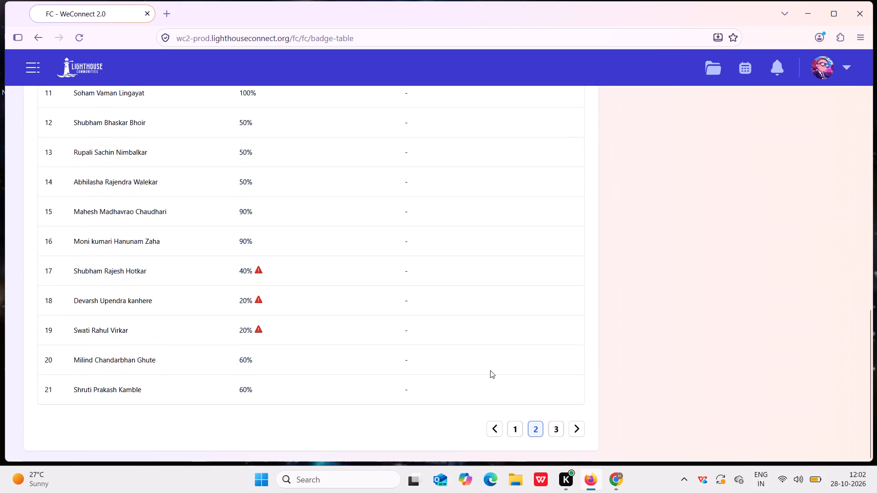
click(562, 430)
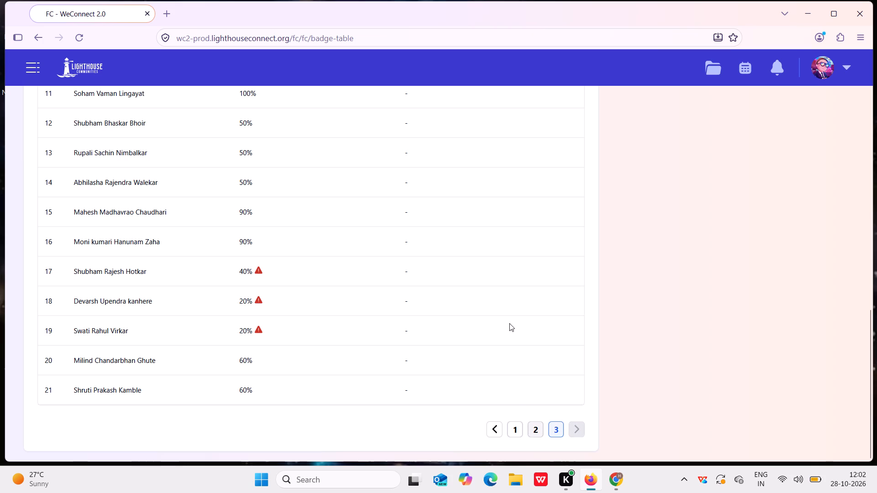
scroll(509, 323, up, 7)
scroll(267, 233, right, 1)
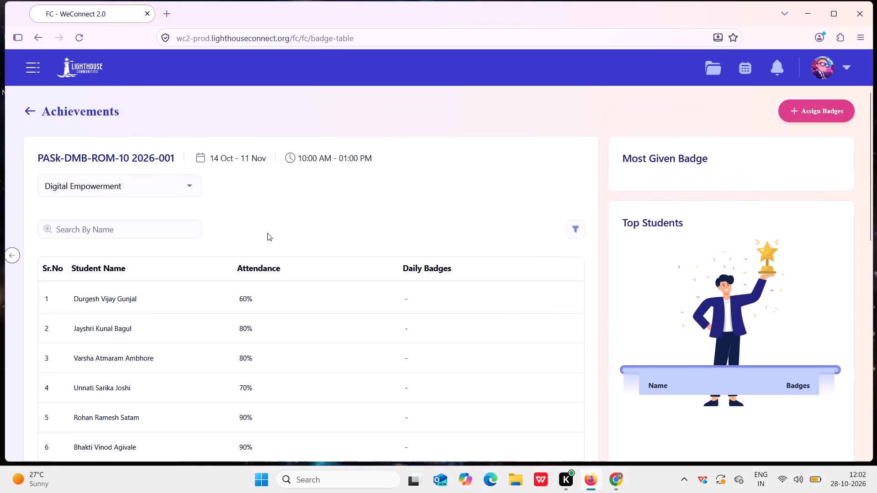
scroll(267, 233, right, 2)
Look over the batch details cards, from Workbook Submissions and Top Students to the Attendance chart's day 9 point.
scroll(209, 369, down, 5)
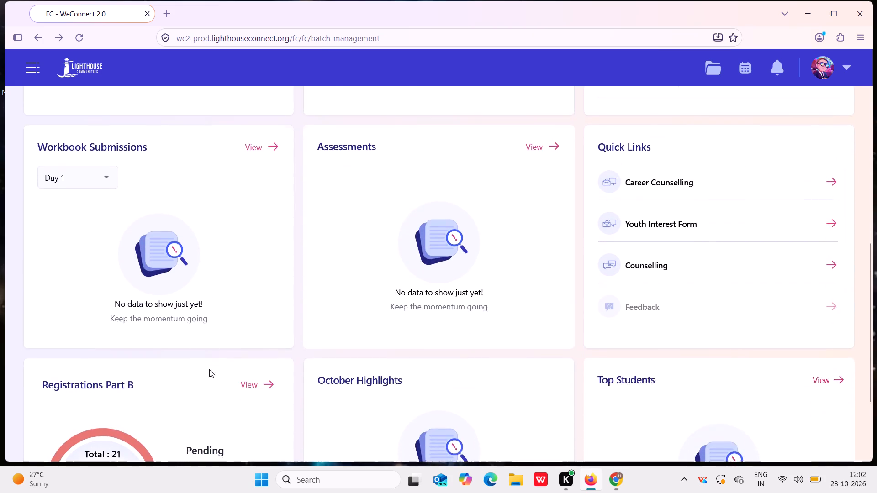
scroll(209, 369, down, 3)
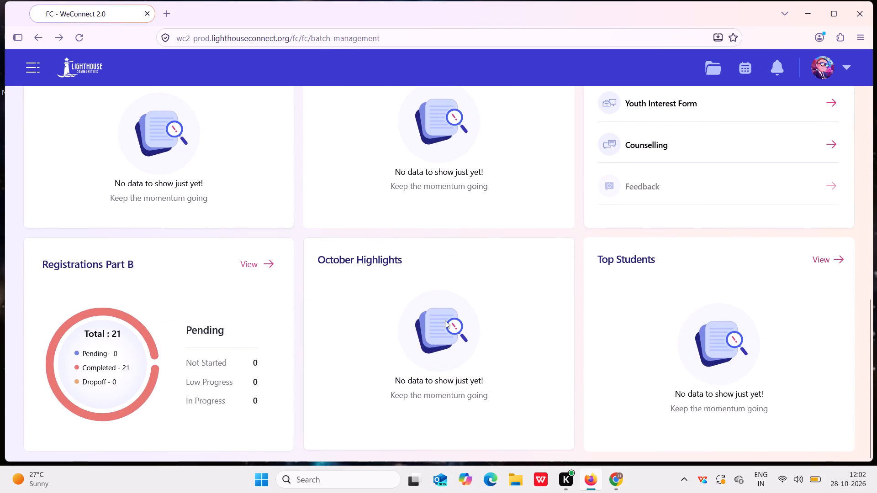
scroll(602, 302, up, 2)
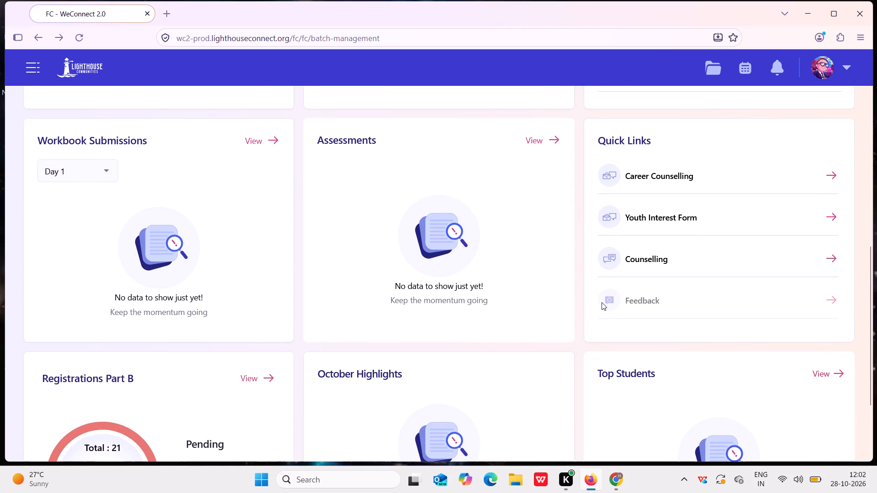
scroll(423, 285, up, 2)
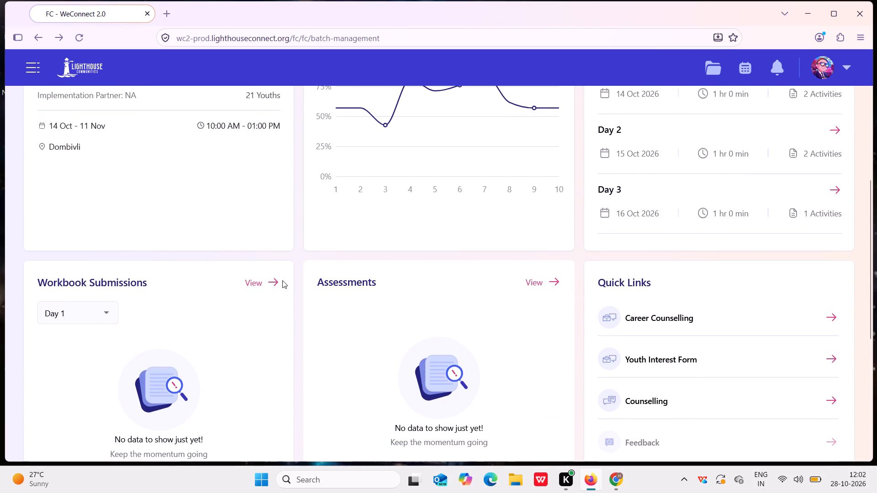
scroll(333, 248, up, 3)
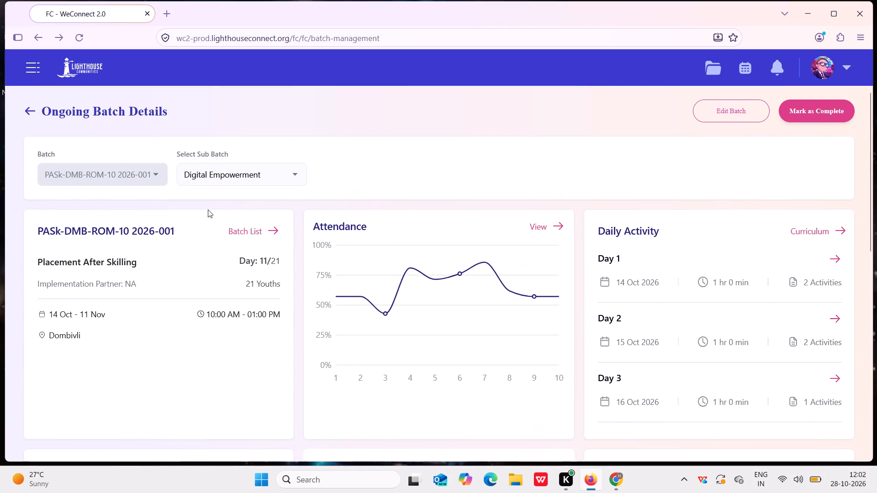
scroll(260, 106, right, 2)
scroll(260, 106, up, 1)
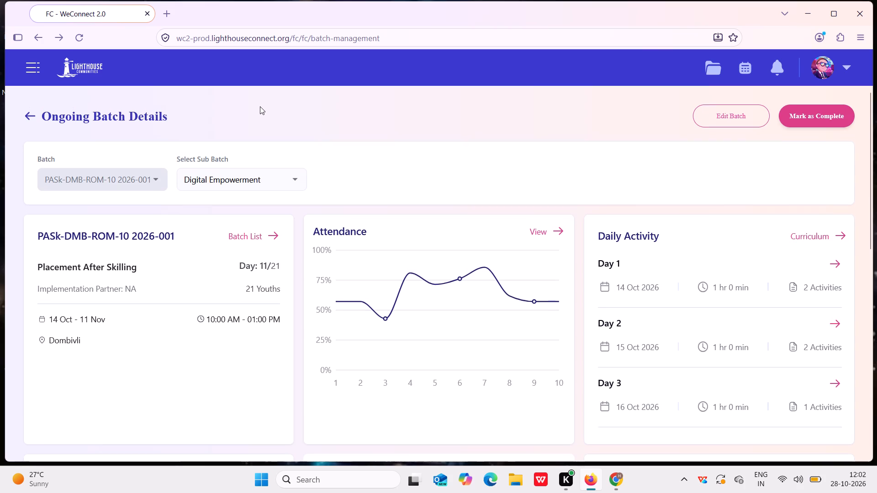
scroll(260, 106, up, 1)
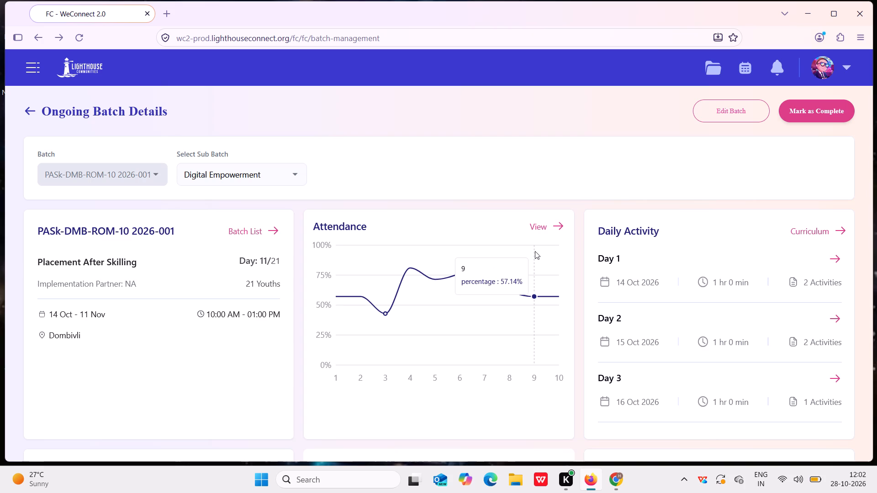
scroll(535, 251, down, 1)
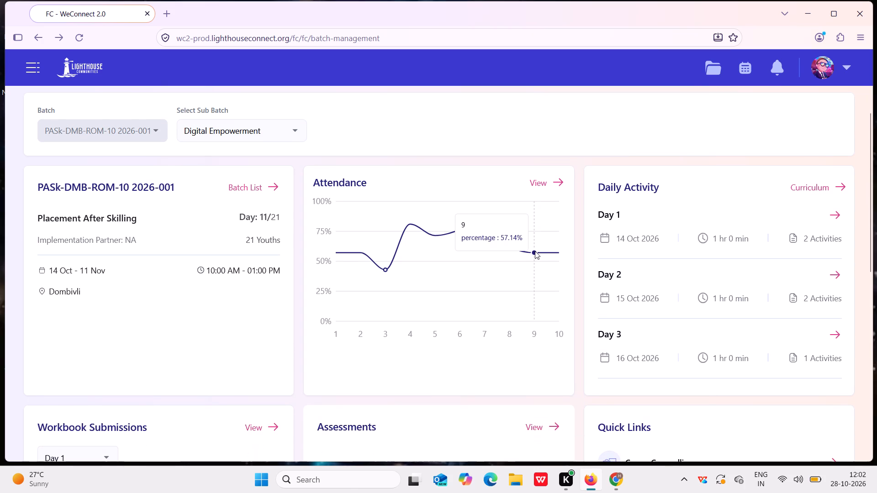
scroll(535, 251, up, 4)
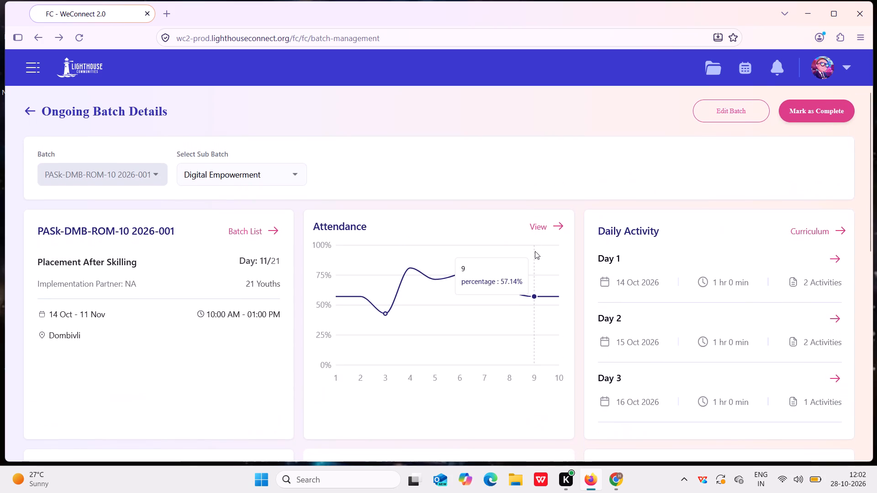
scroll(535, 251, left, 2)
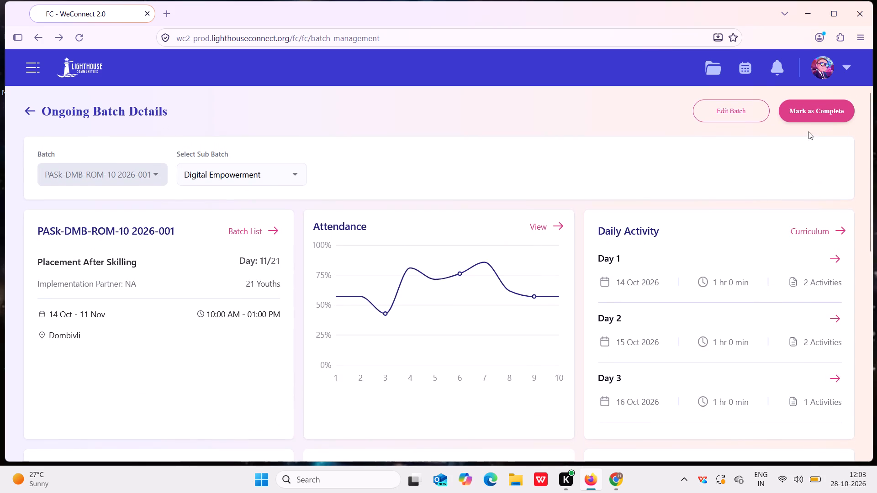
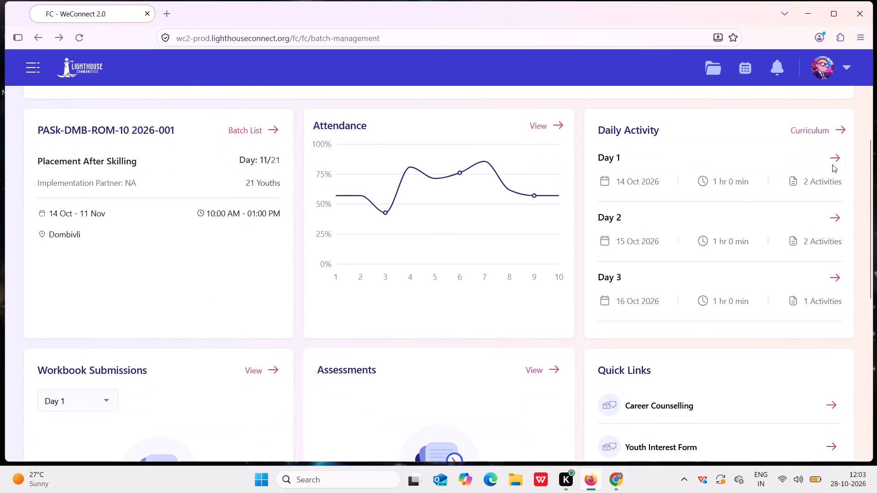
Check the Daily Activity list and the lower cards of the batch details, and return to the main dashboard.
scroll(769, 284, down, 5)
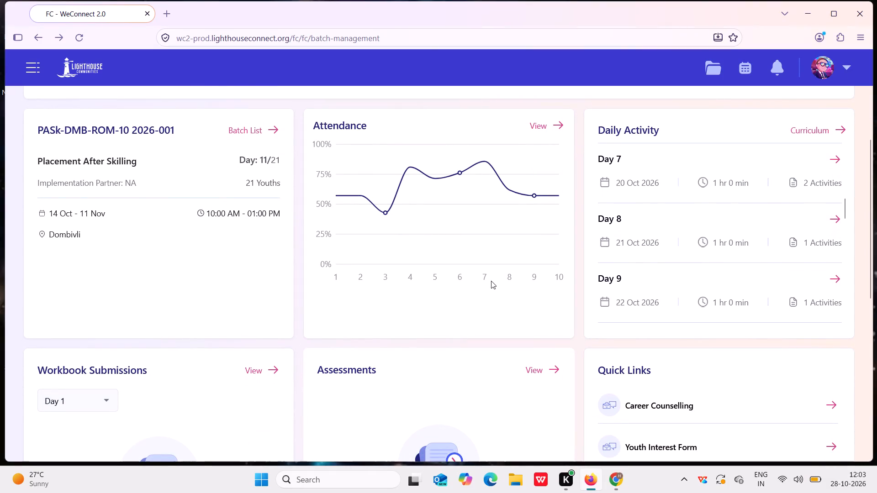
scroll(491, 281, down, 5)
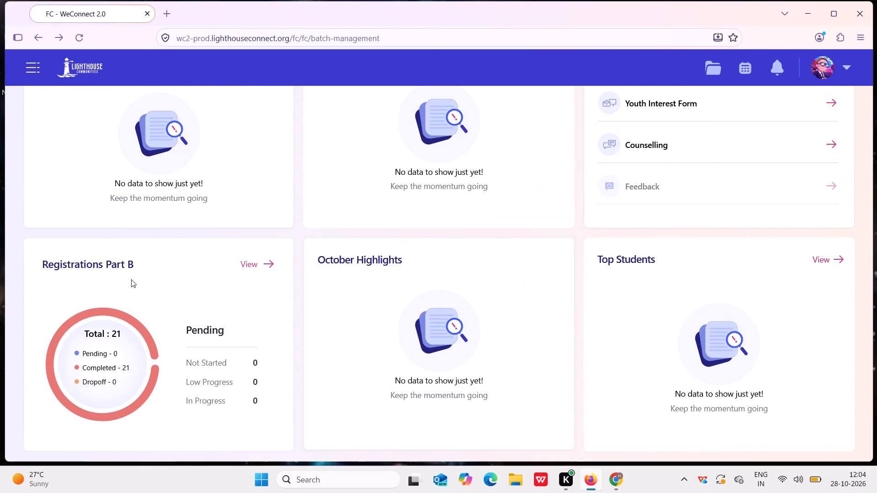
scroll(230, 229, up, 5)
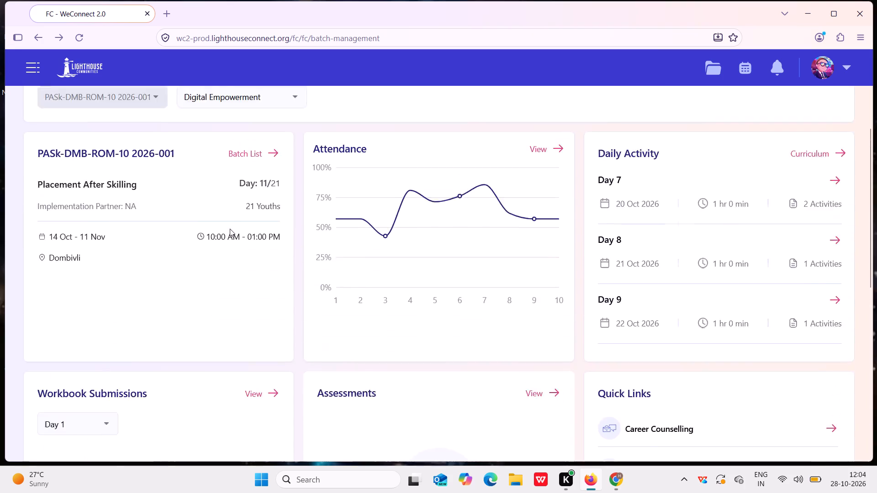
scroll(138, 215, up, 2)
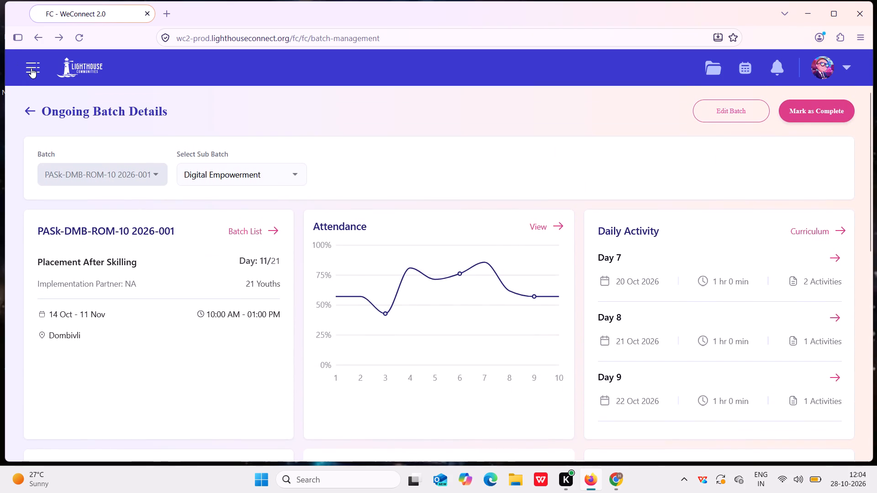
click(32, 68)
click(60, 130)
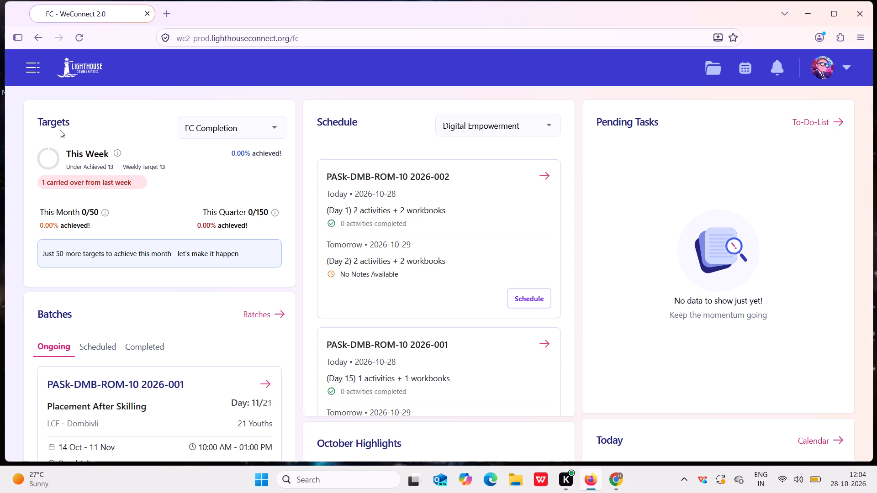
Lock the computer with the main dashboard left open.
key(super+l)
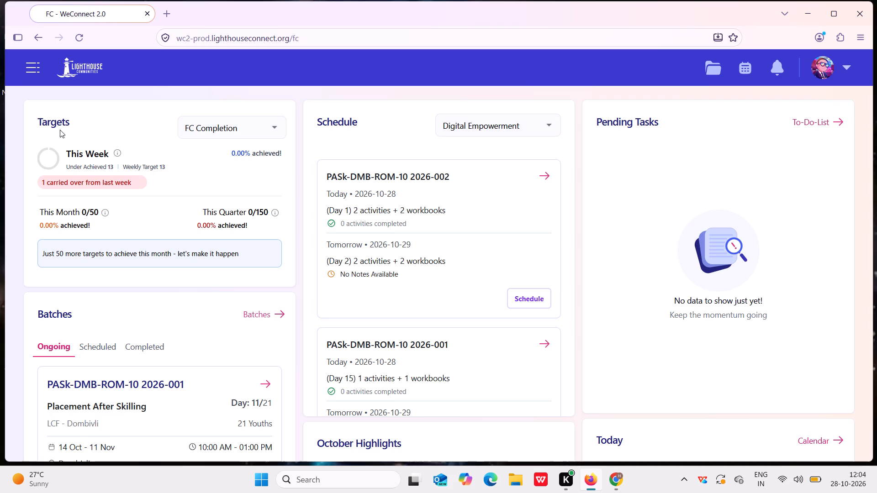